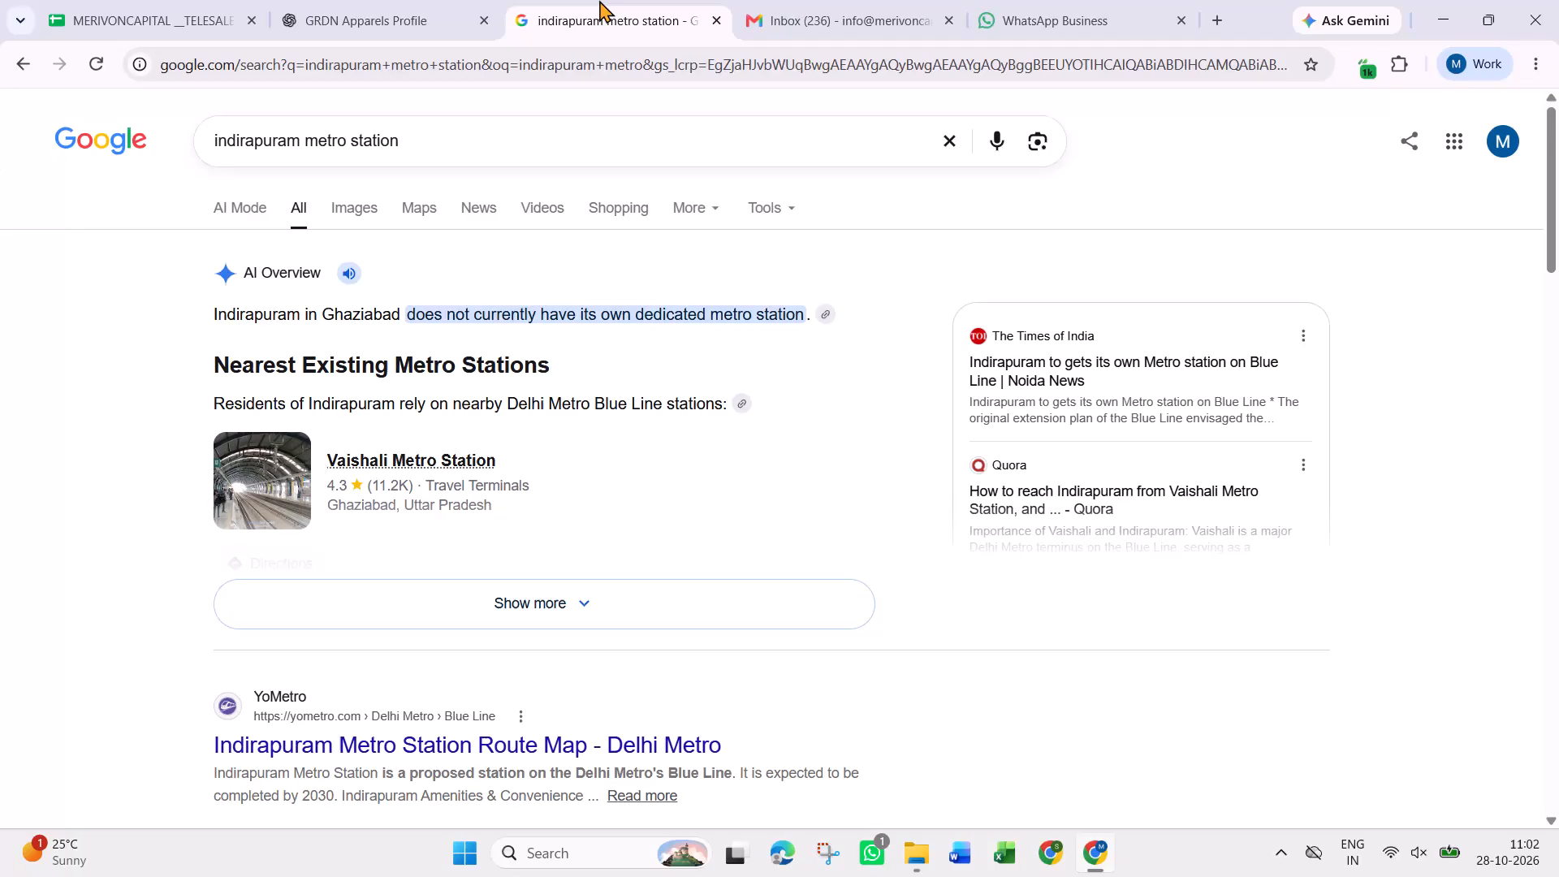
In the telesales spreadsheet's POOJA sheet, enter "voice mail" under STATUS BY VISHVA for IndoSurgicals Private Limited in row 2.
{"action": "left_click", "coordinate": [421, 0]}
{"action": "left_click", "coordinate": [575, 0]}
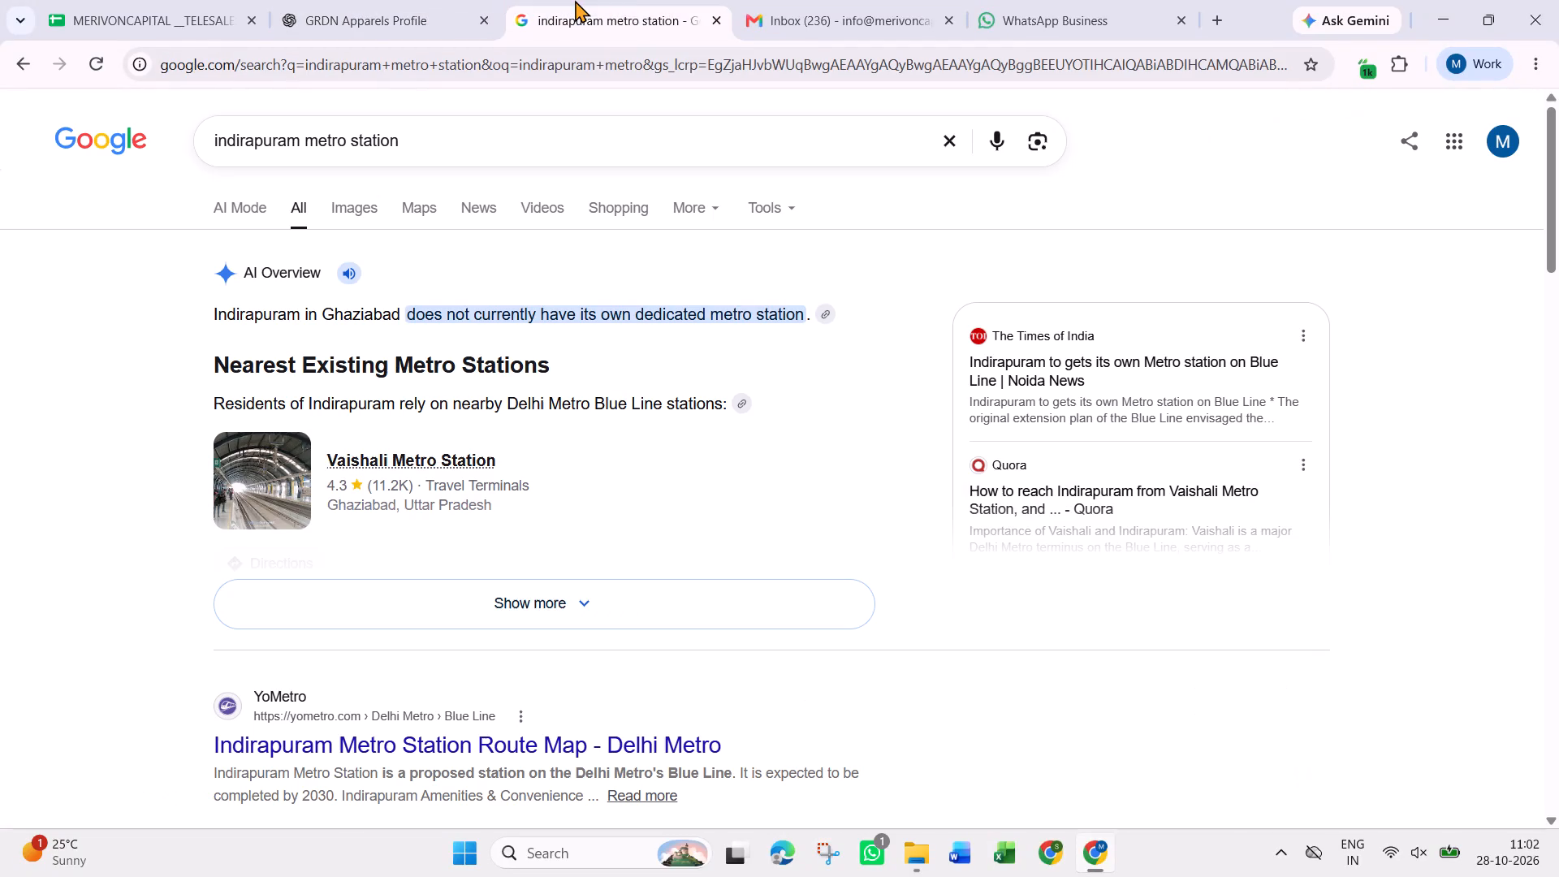
{"action": "left_click", "coordinate": [233, 9]}
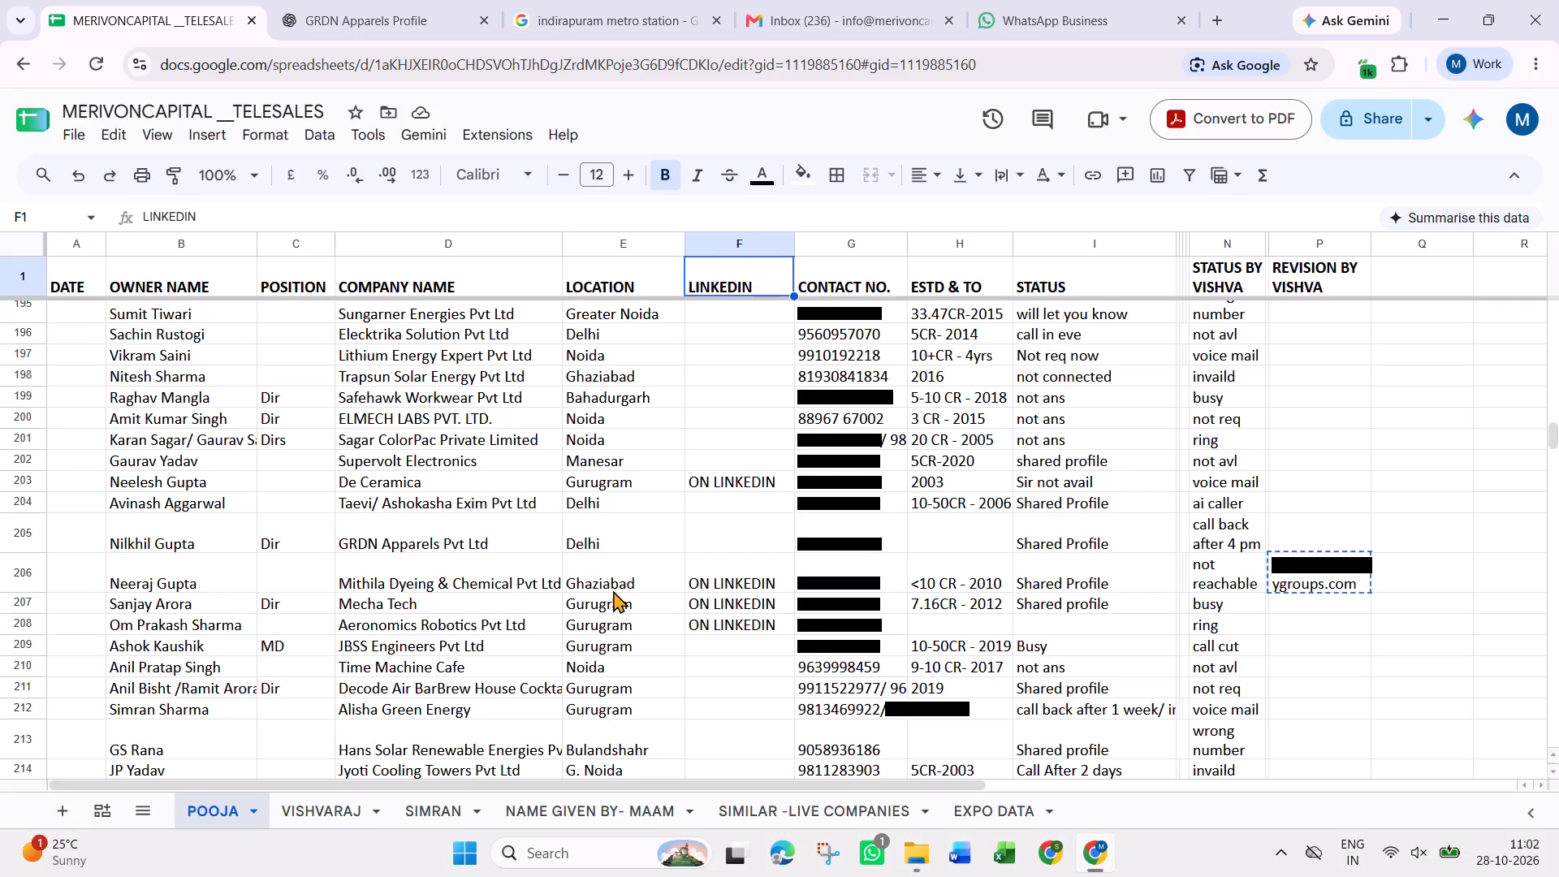
{"action": "left_click", "coordinate": [1193, 529]}
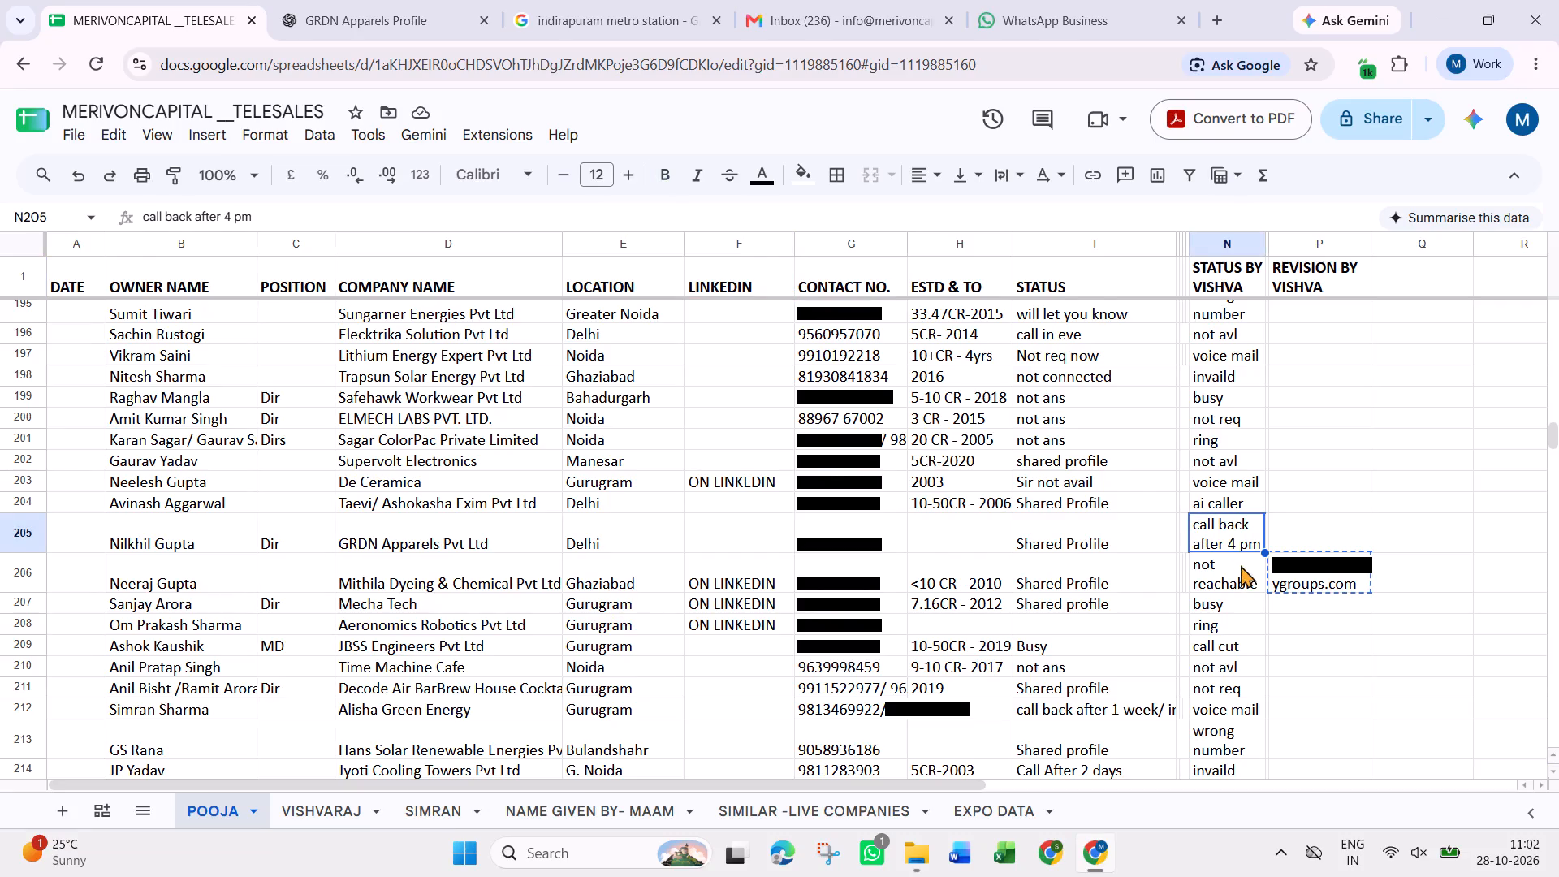
{"action": "left_click", "coordinate": [1181, 426]}
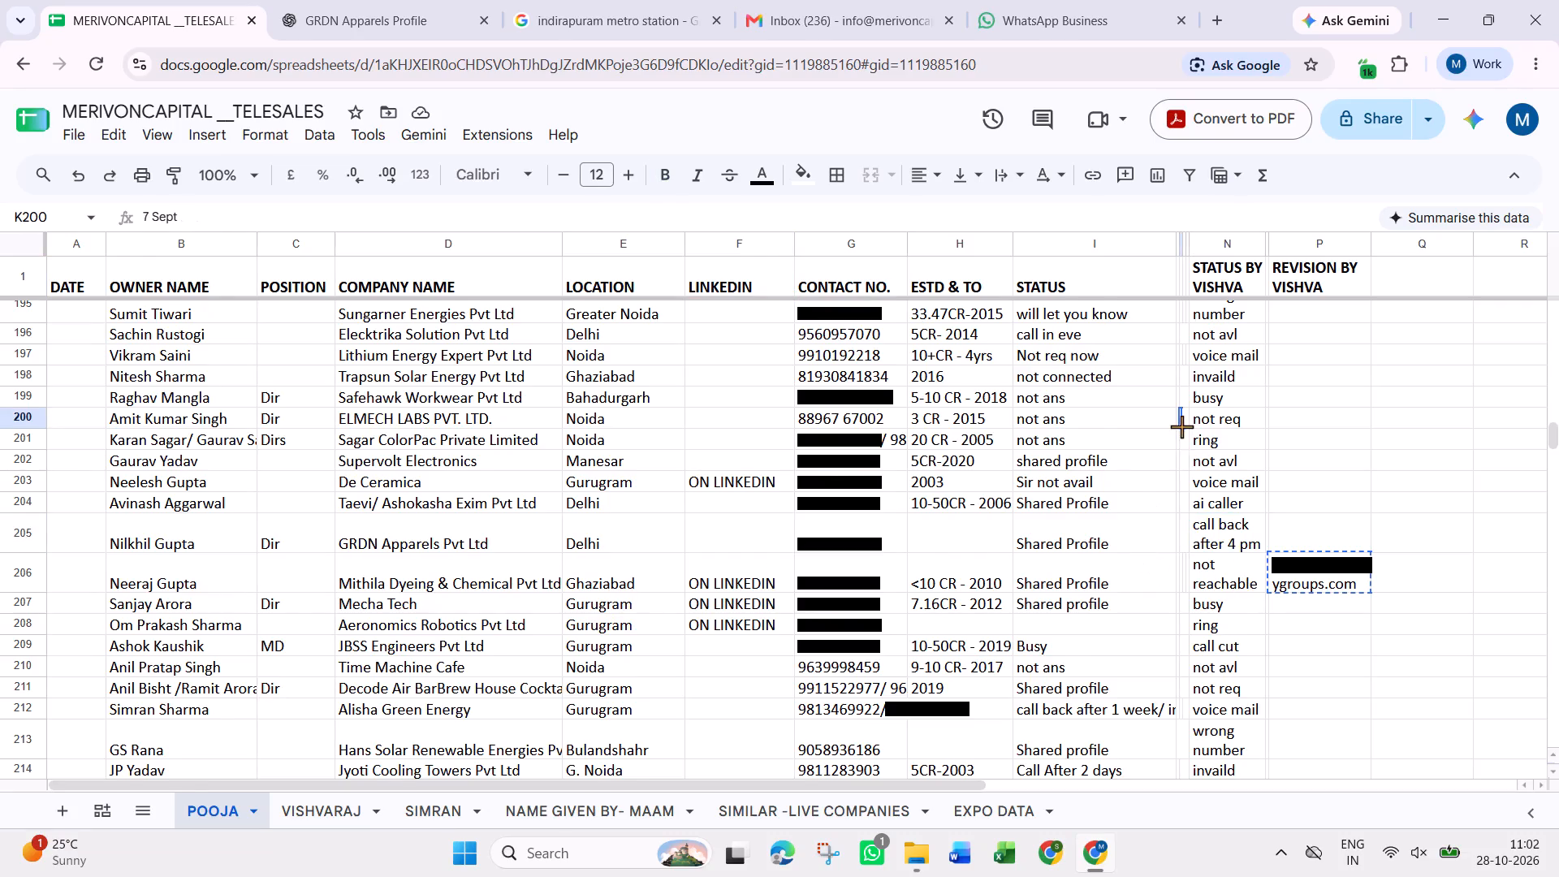
{"action": "scroll", "coordinate": [1181, 426], "scroll_direction": "up", "scroll_amount": 8}
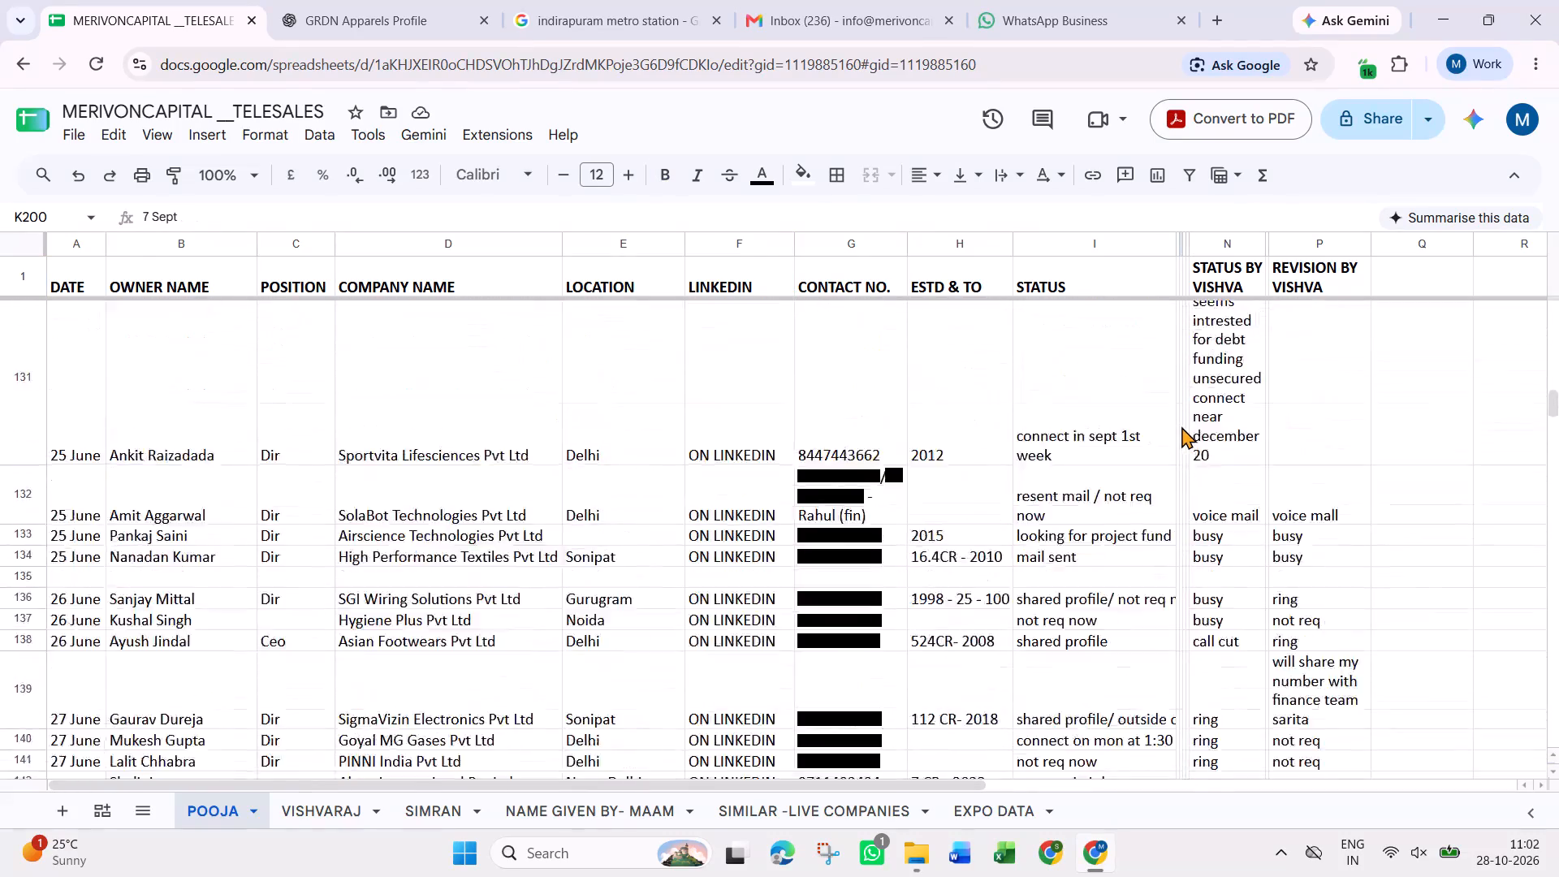
{"action": "scroll", "coordinate": [1181, 426], "scroll_direction": "up", "scroll_amount": 16}
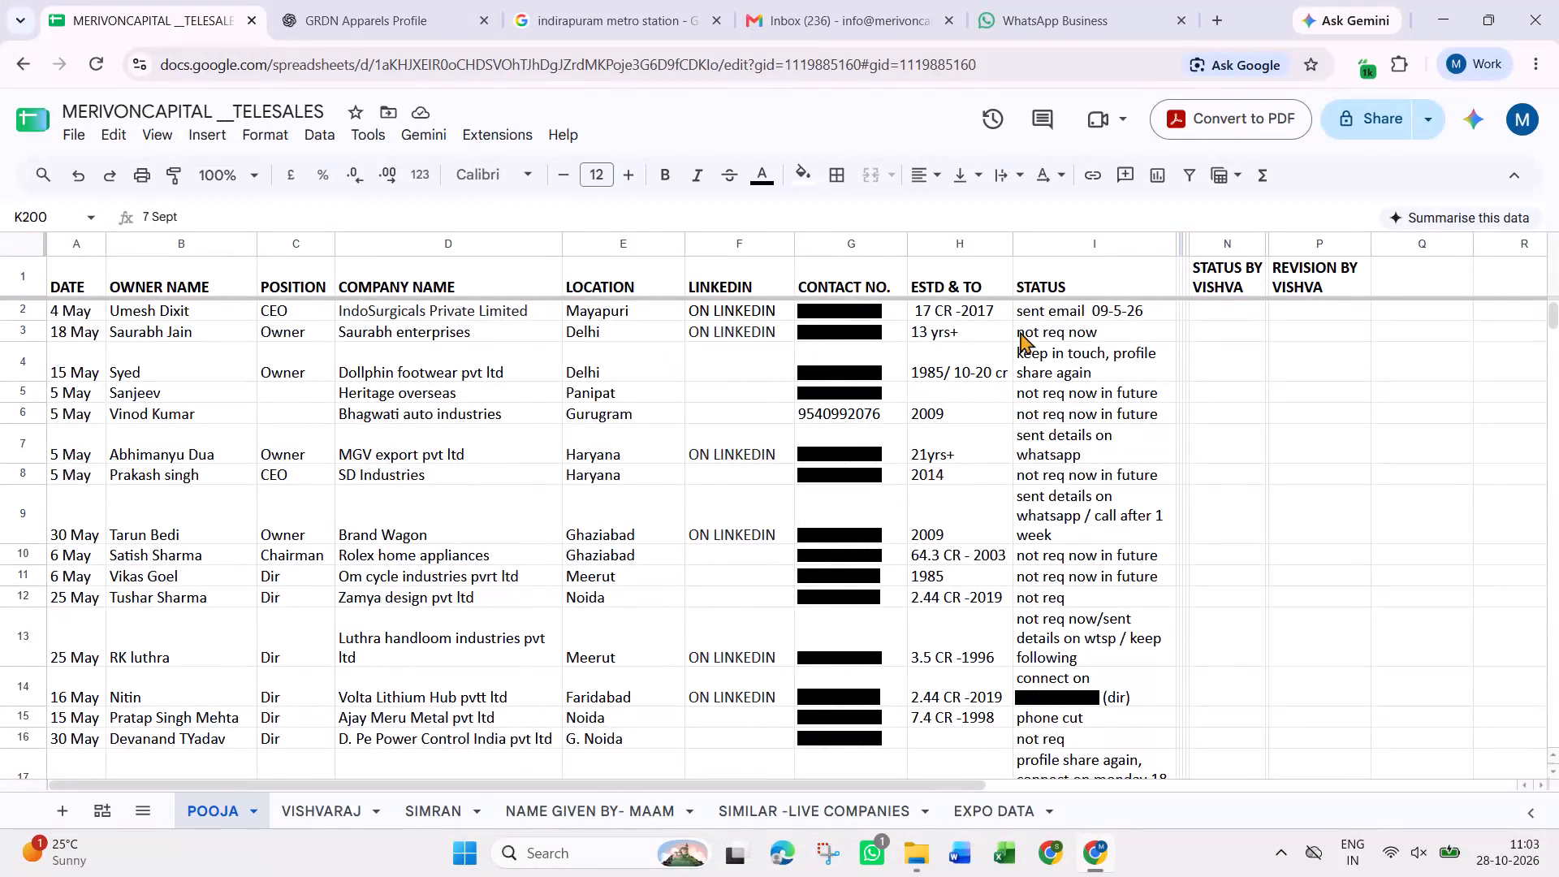
{"action": "left_click", "coordinate": [1228, 314]}
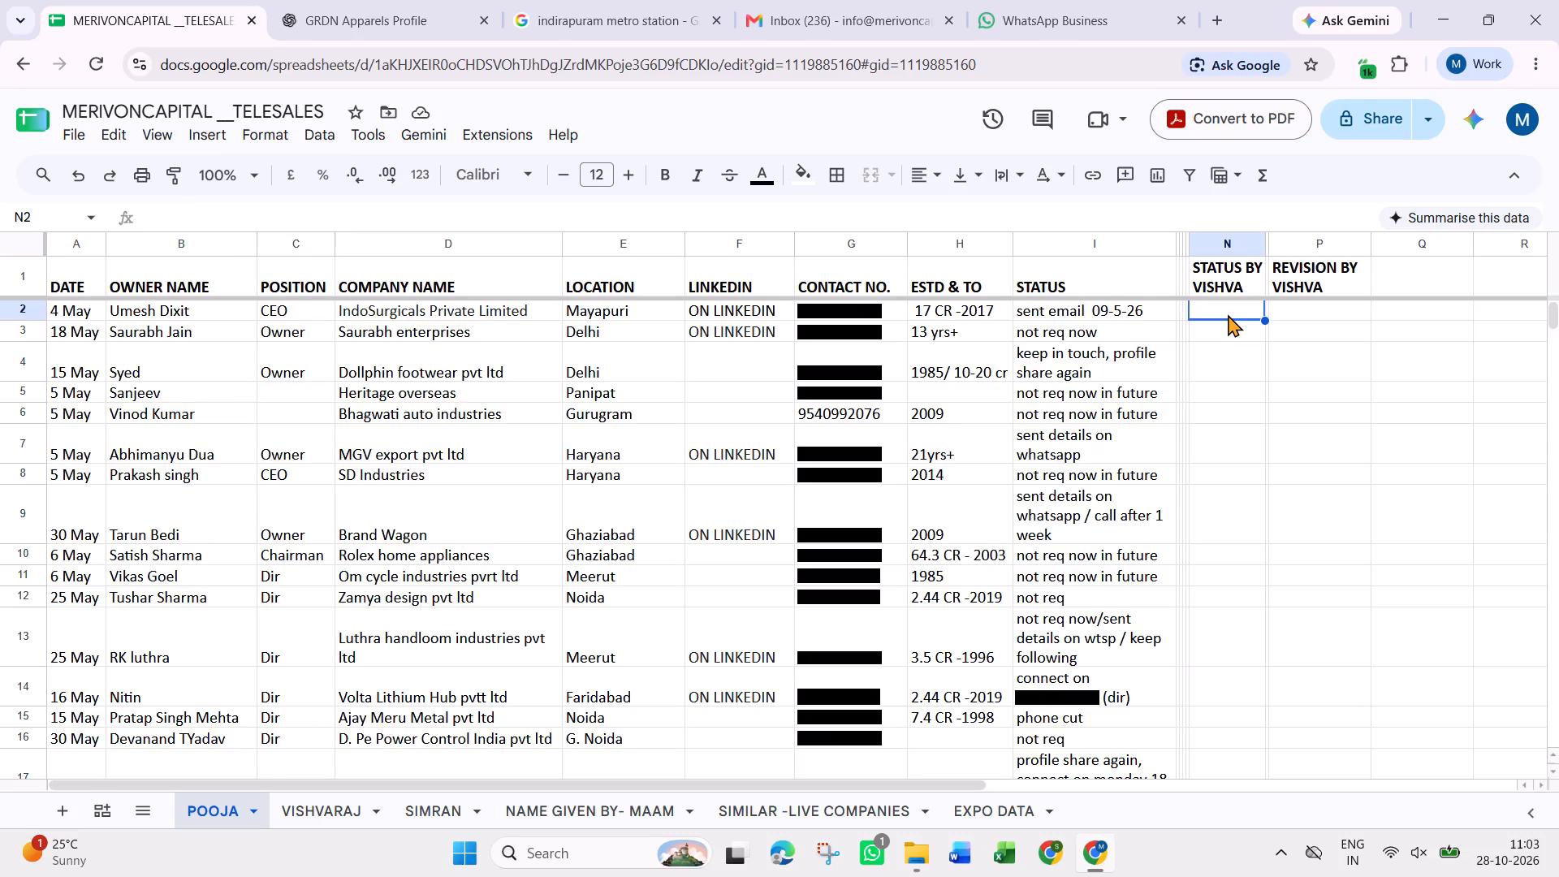
{"action": "key", "text": "s"}
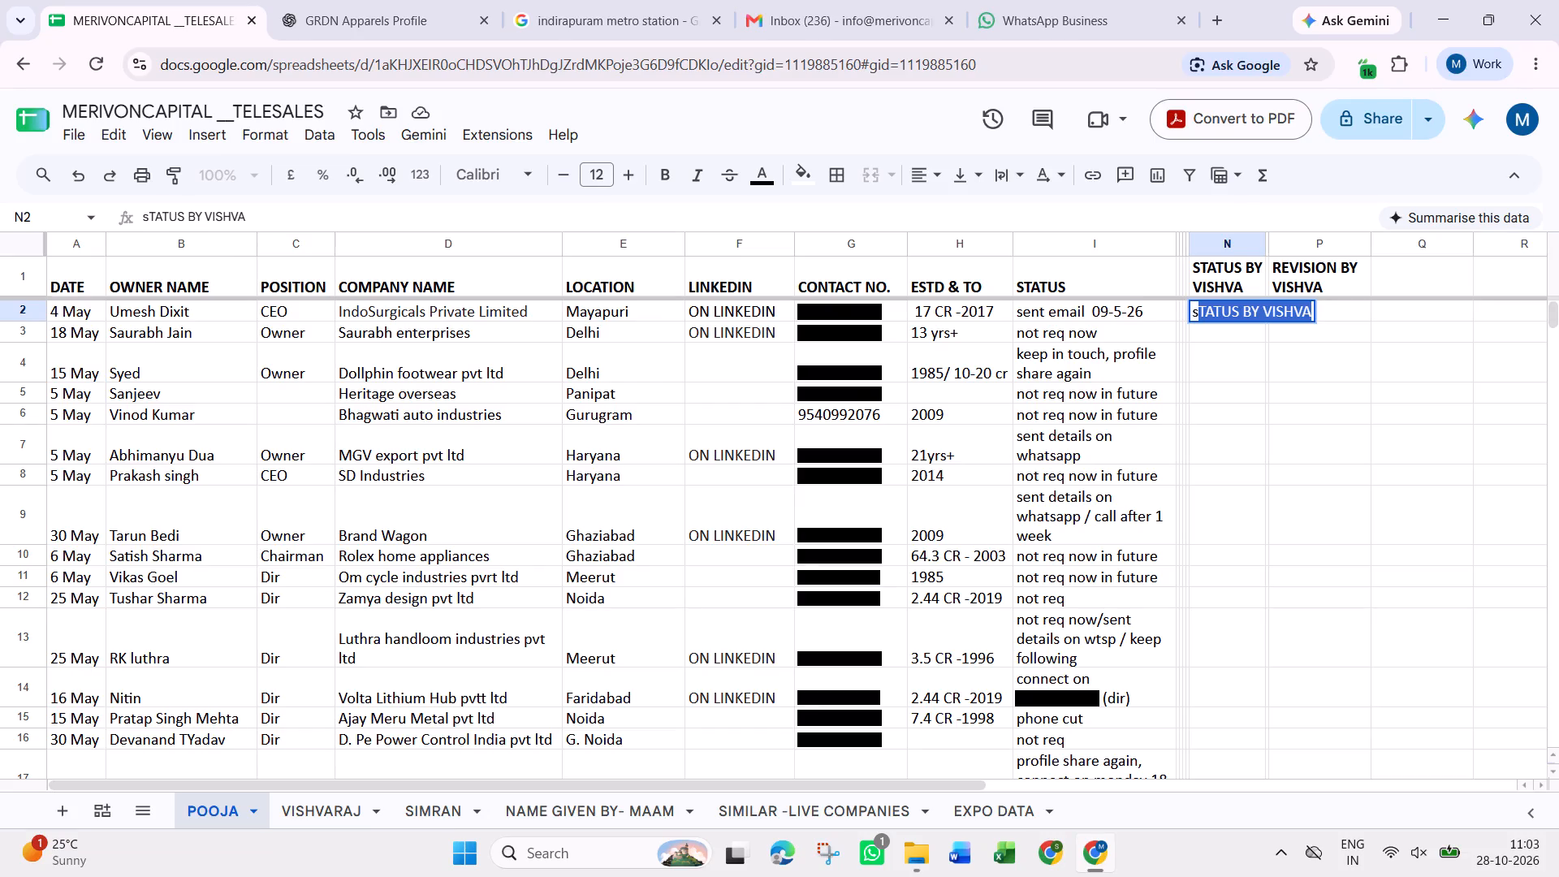
{"action": "key", "text": "BackSpace"}
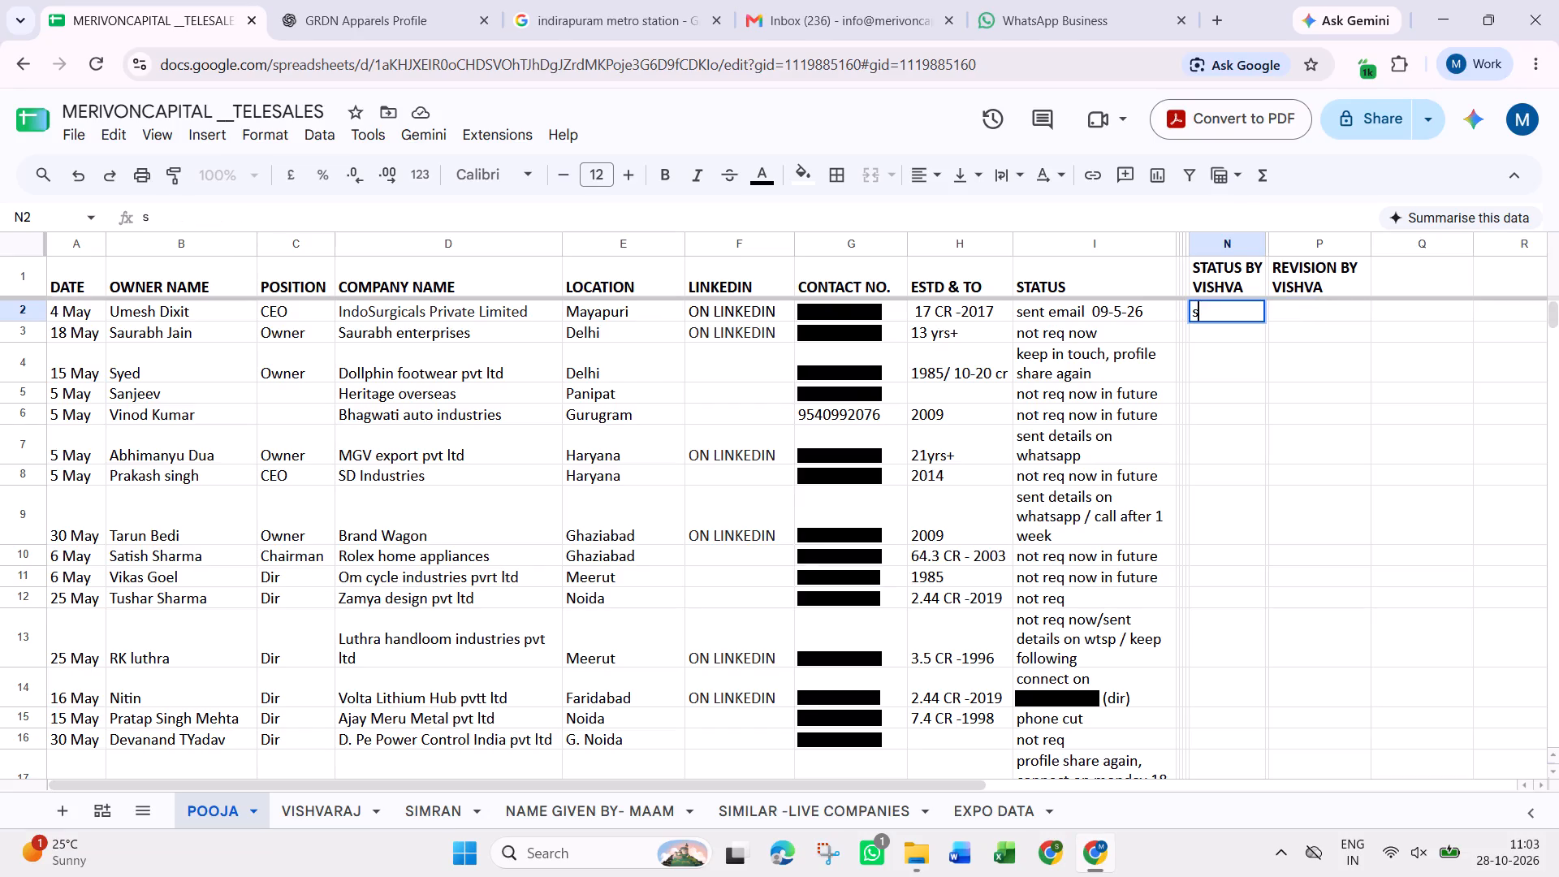
{"action": "key", "text": "BackSpace"}
{"action": "type", "text": "voice mail"}
{"action": "key", "text": "Return"}
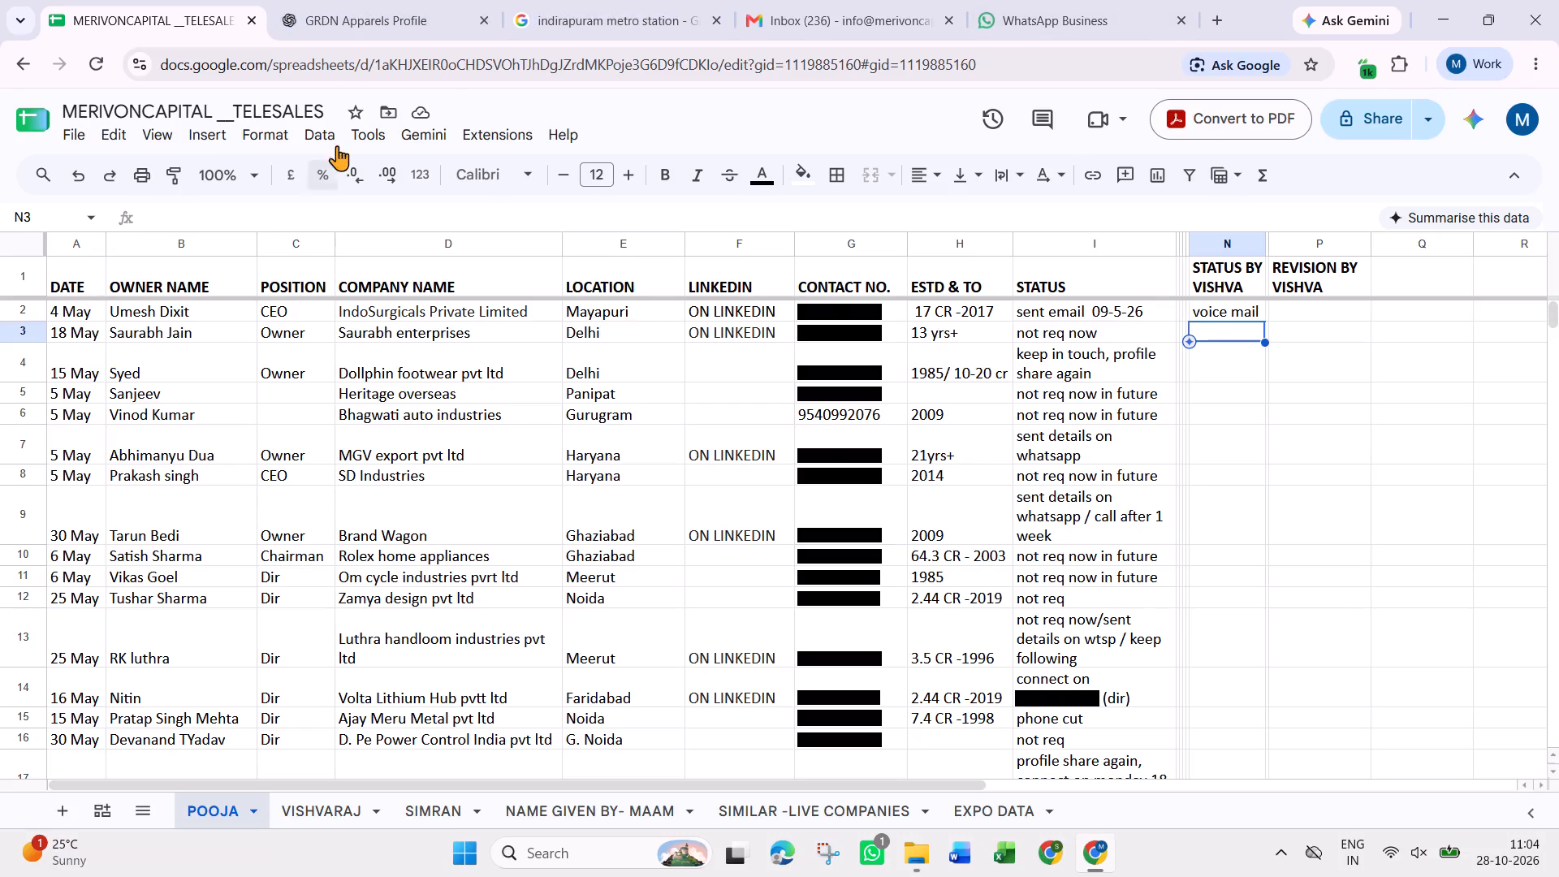
Move the Indirapuram metro station search tab ahead of the GRDN Apparels tab, beside the spreadsheet tab.
{"action": "left_click", "coordinate": [611, 1]}
{"action": "left_click", "coordinate": [611, 1]}
{"action": "left_click_drag", "start_coordinate": [611, 1], "coordinate": [503, 0]}
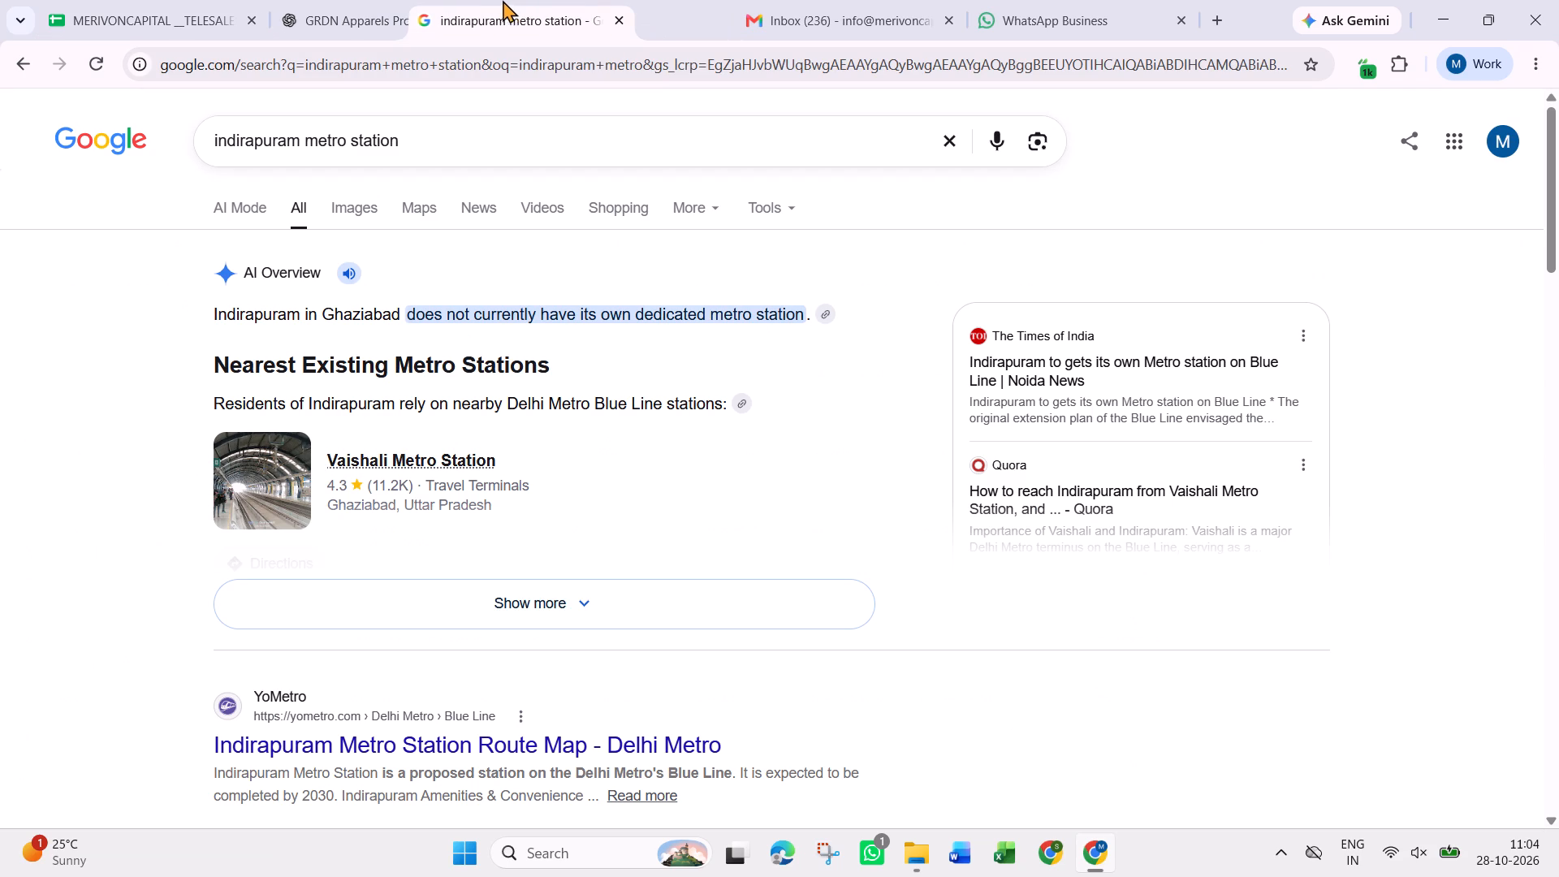
{"action": "left_click_drag", "start_coordinate": [503, 0], "coordinate": [427, 0]}
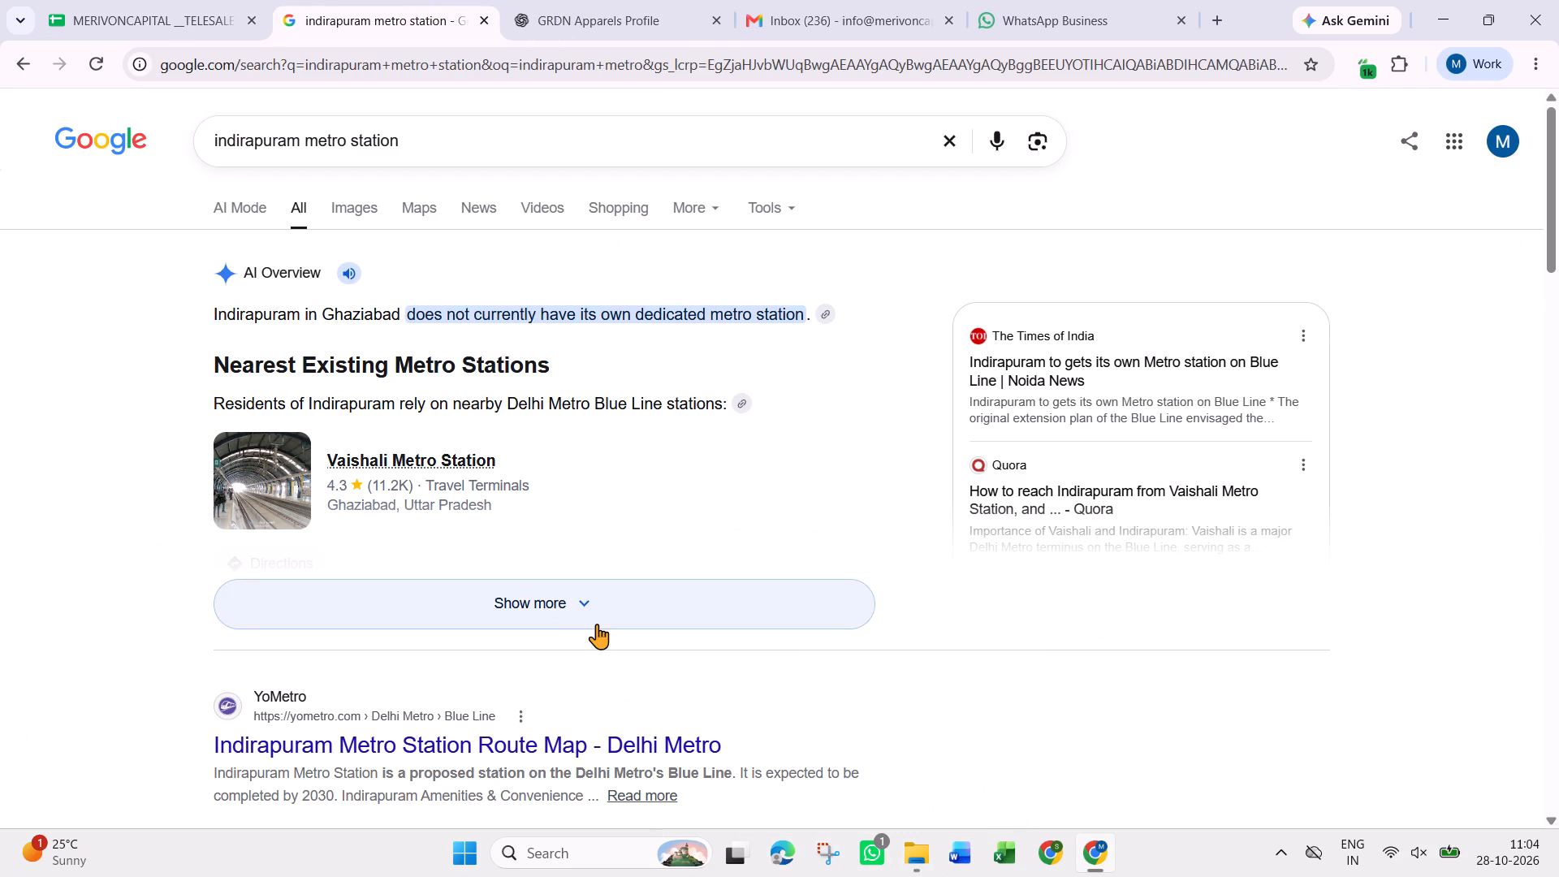
Open the telesales spreadsheet's VISHVARAJ sheet in place of the Indirapuram metro station search, giving the spreadsheet a second browser tab.
{"action": "left_click", "coordinate": [117, 0]}
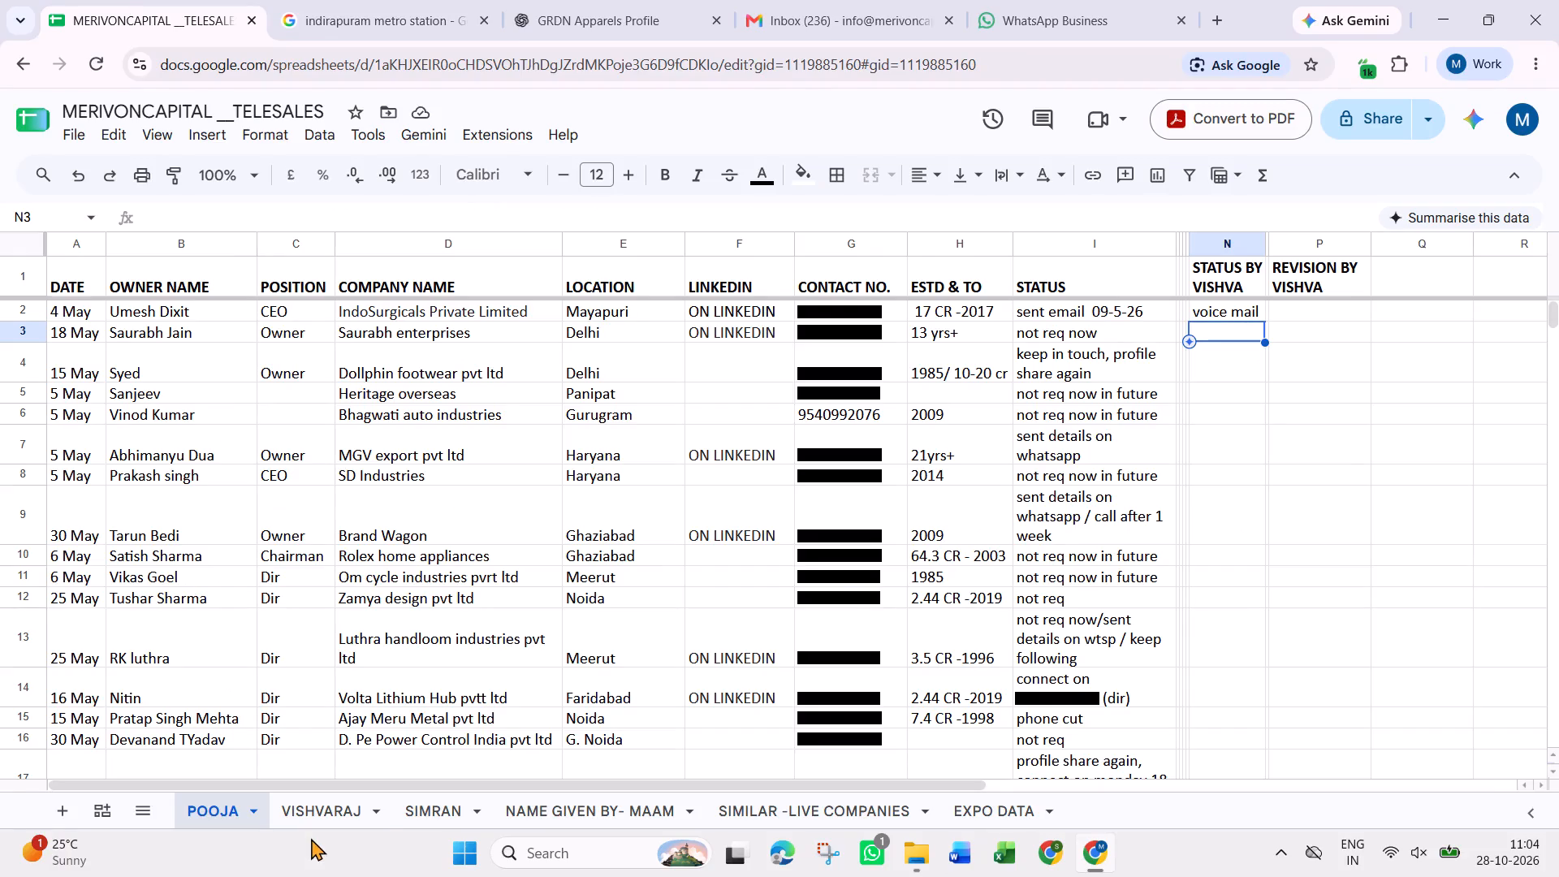
{"action": "left_click_drag", "start_coordinate": [318, 816], "coordinate": [321, 599]}
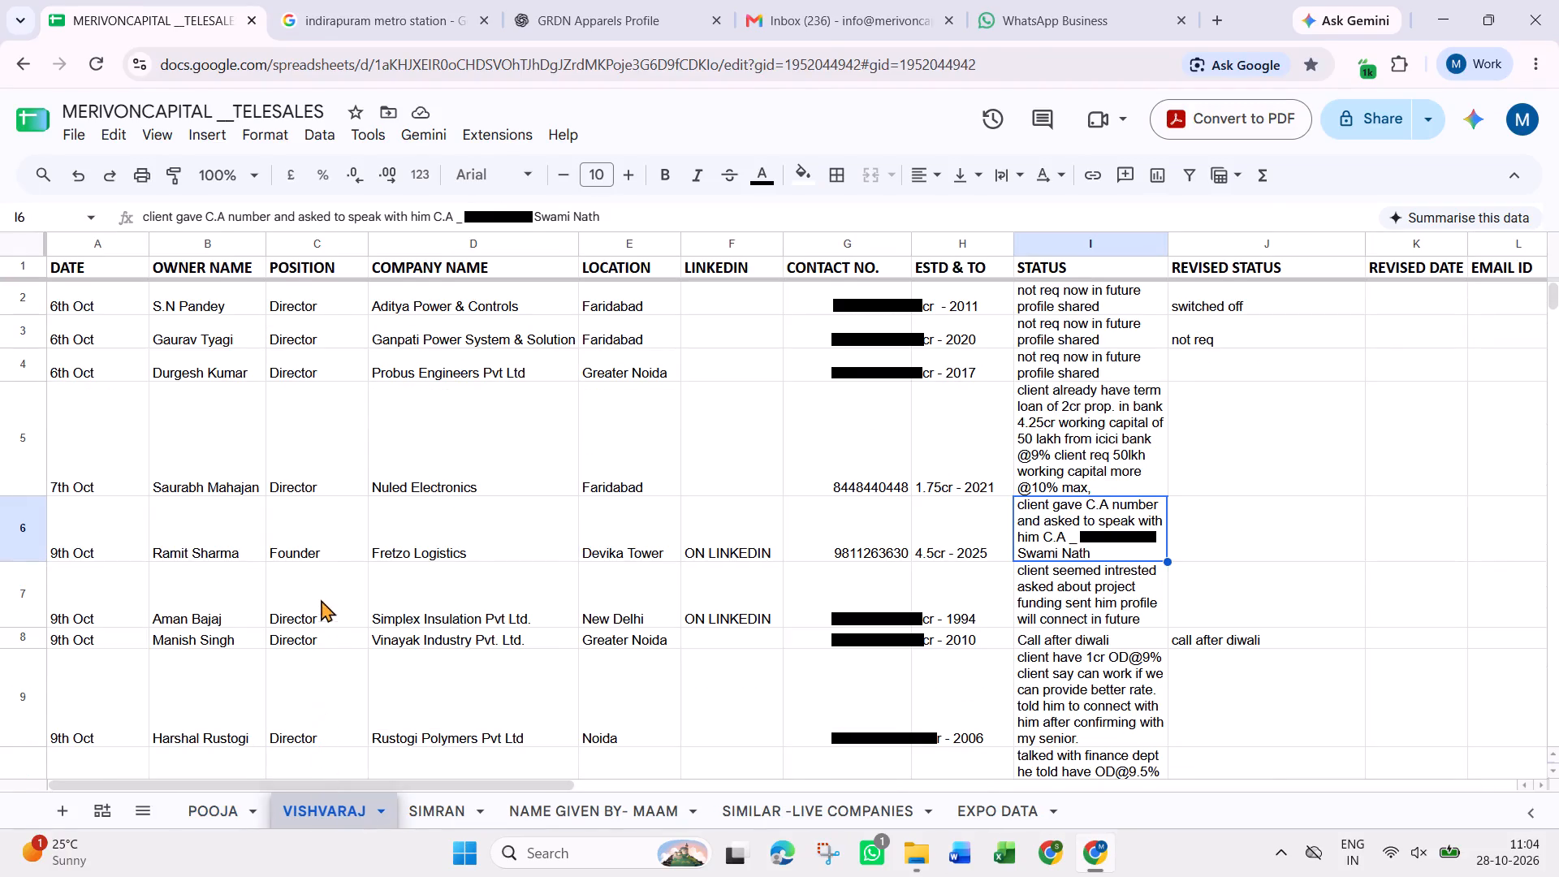
{"action": "left_click_drag", "start_coordinate": [321, 599], "coordinate": [330, 547]}
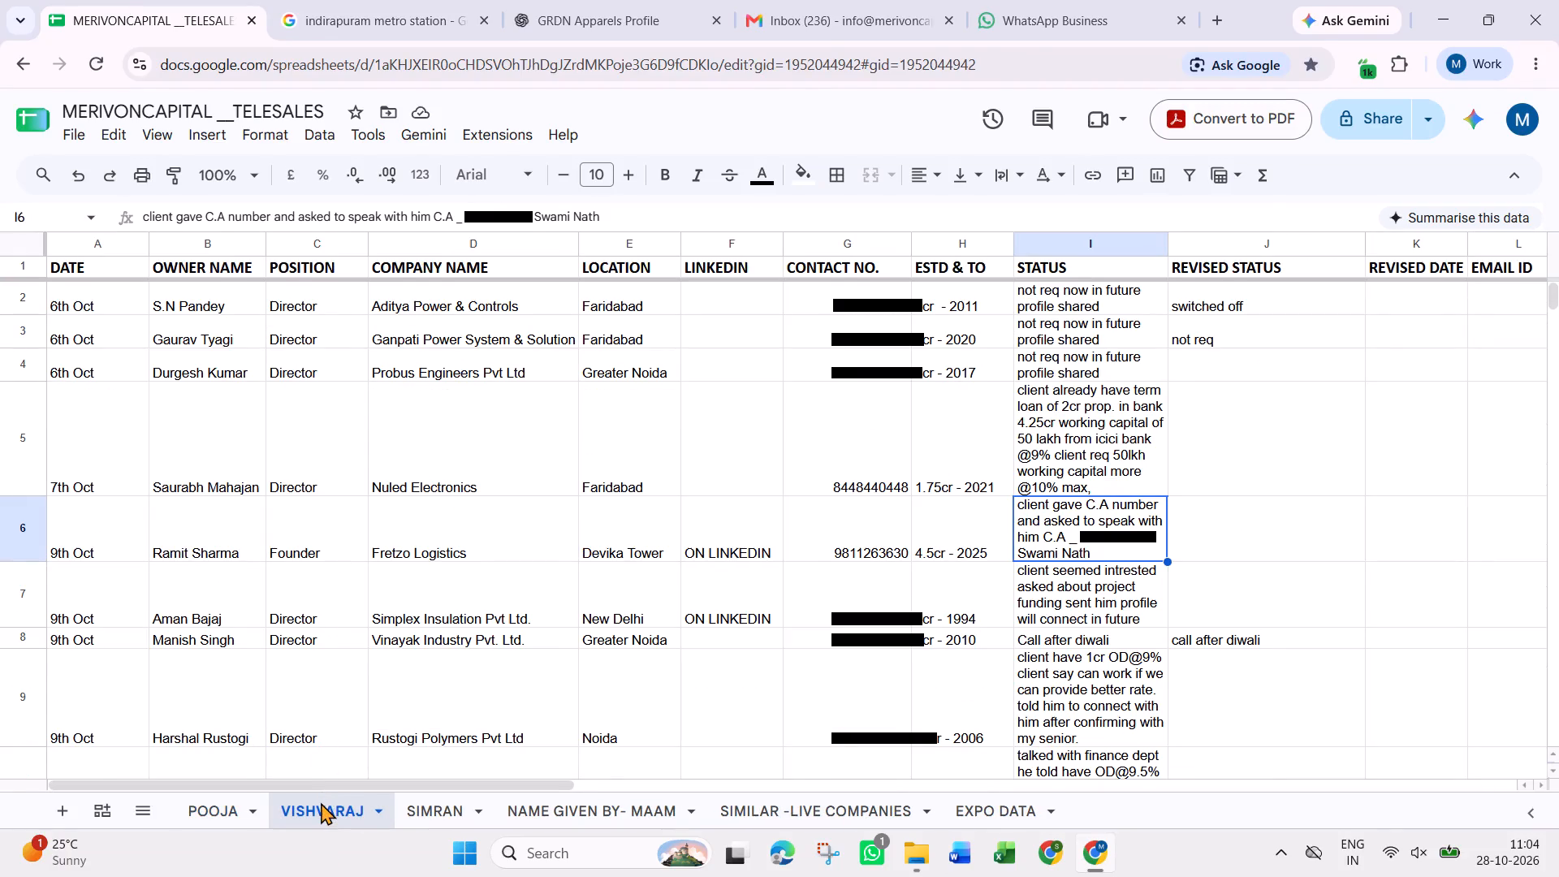
{"action": "left_click", "coordinate": [356, 0]}
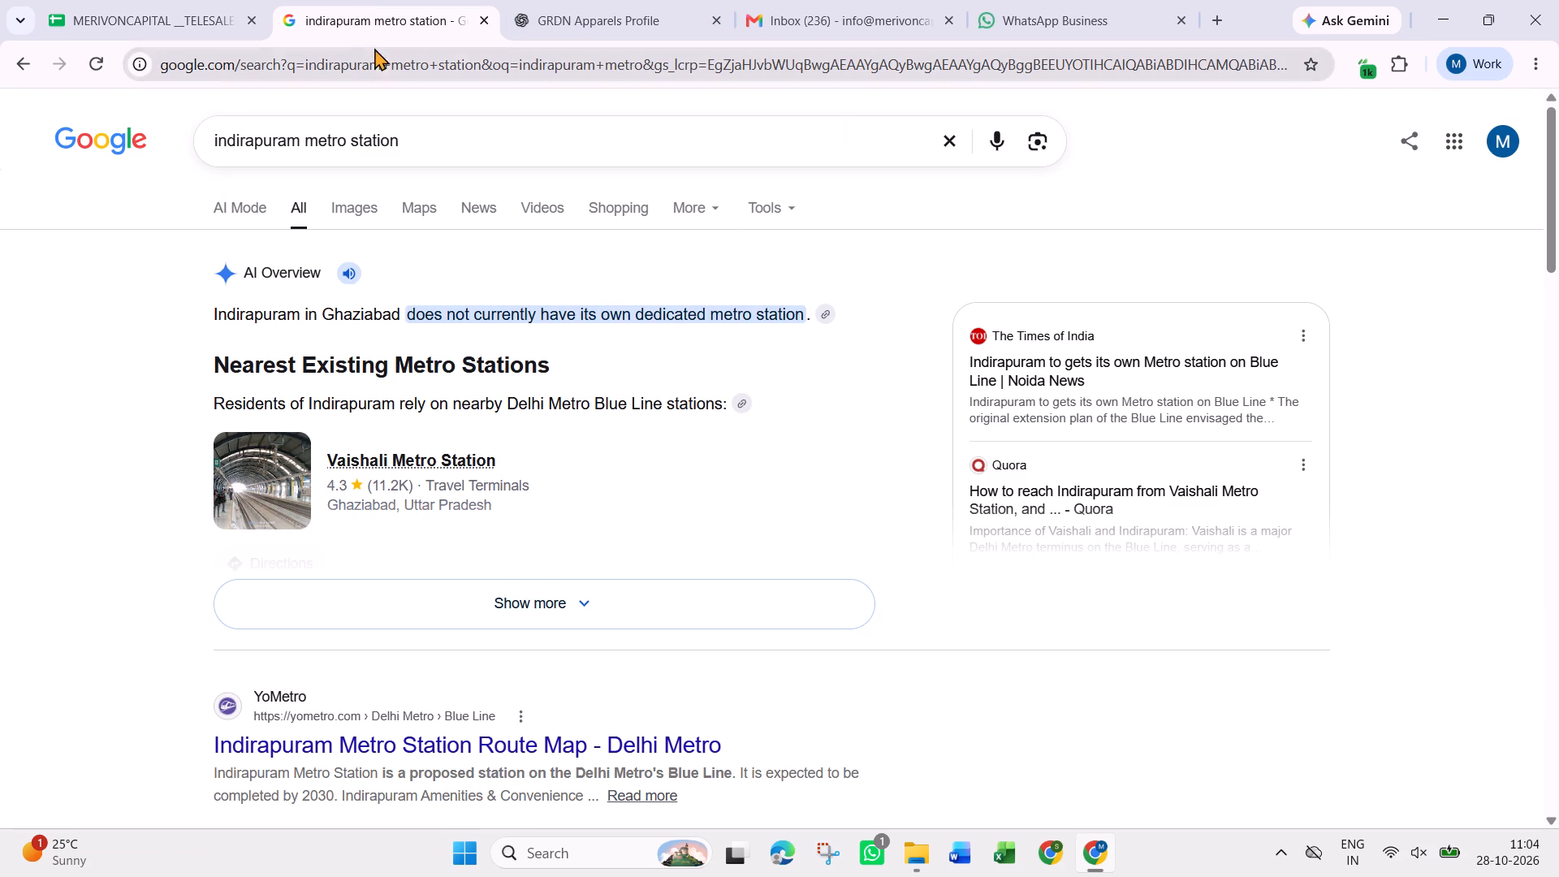
{"action": "left_click", "coordinate": [562, 67]}
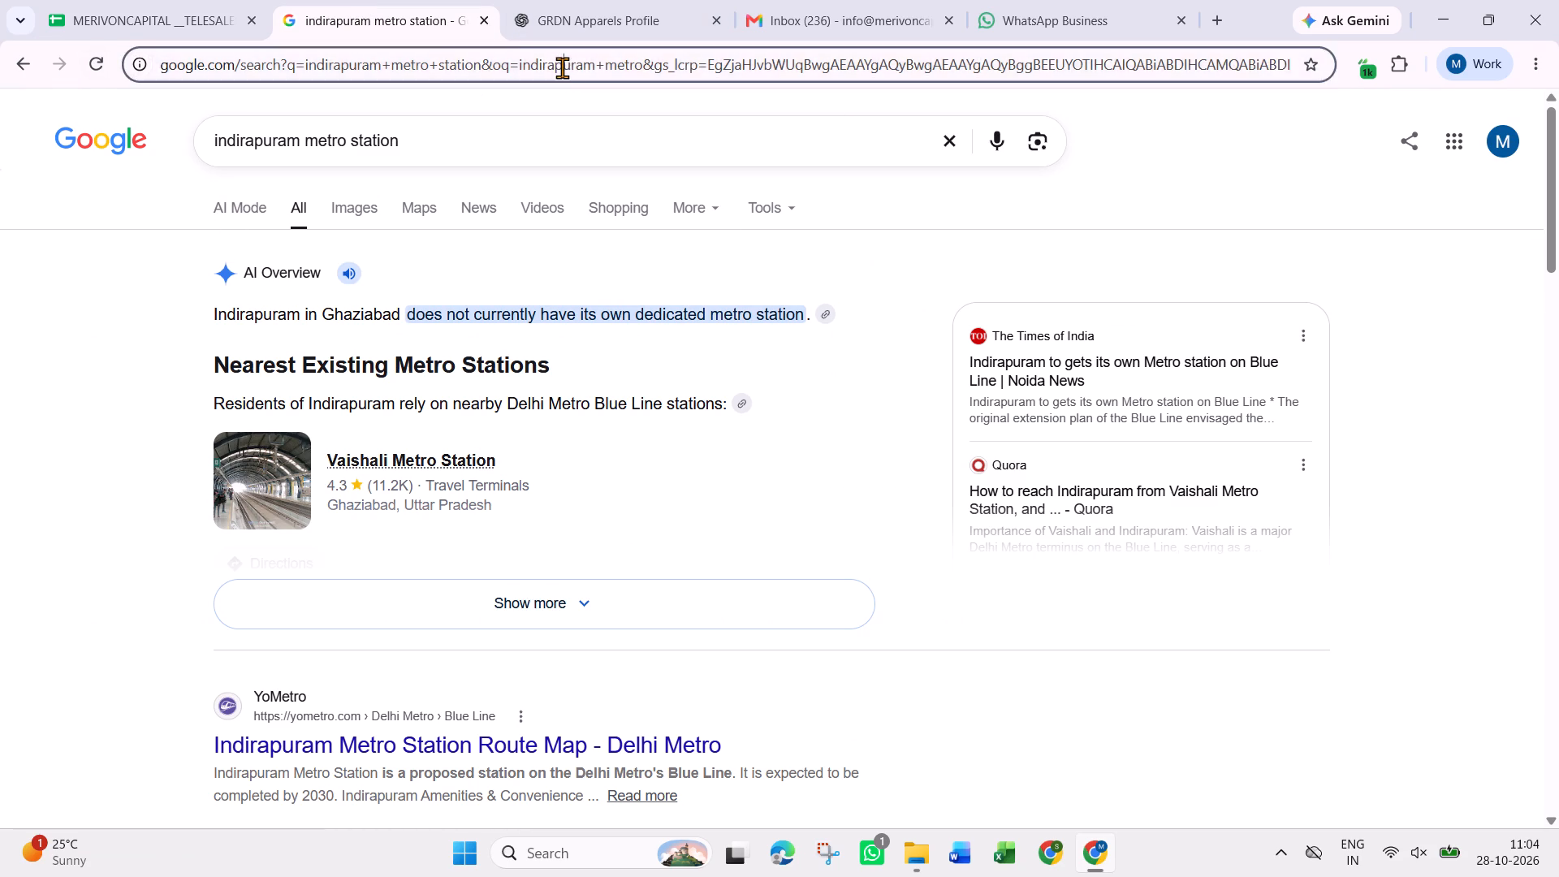
{"action": "left_click", "coordinate": [213, 0]}
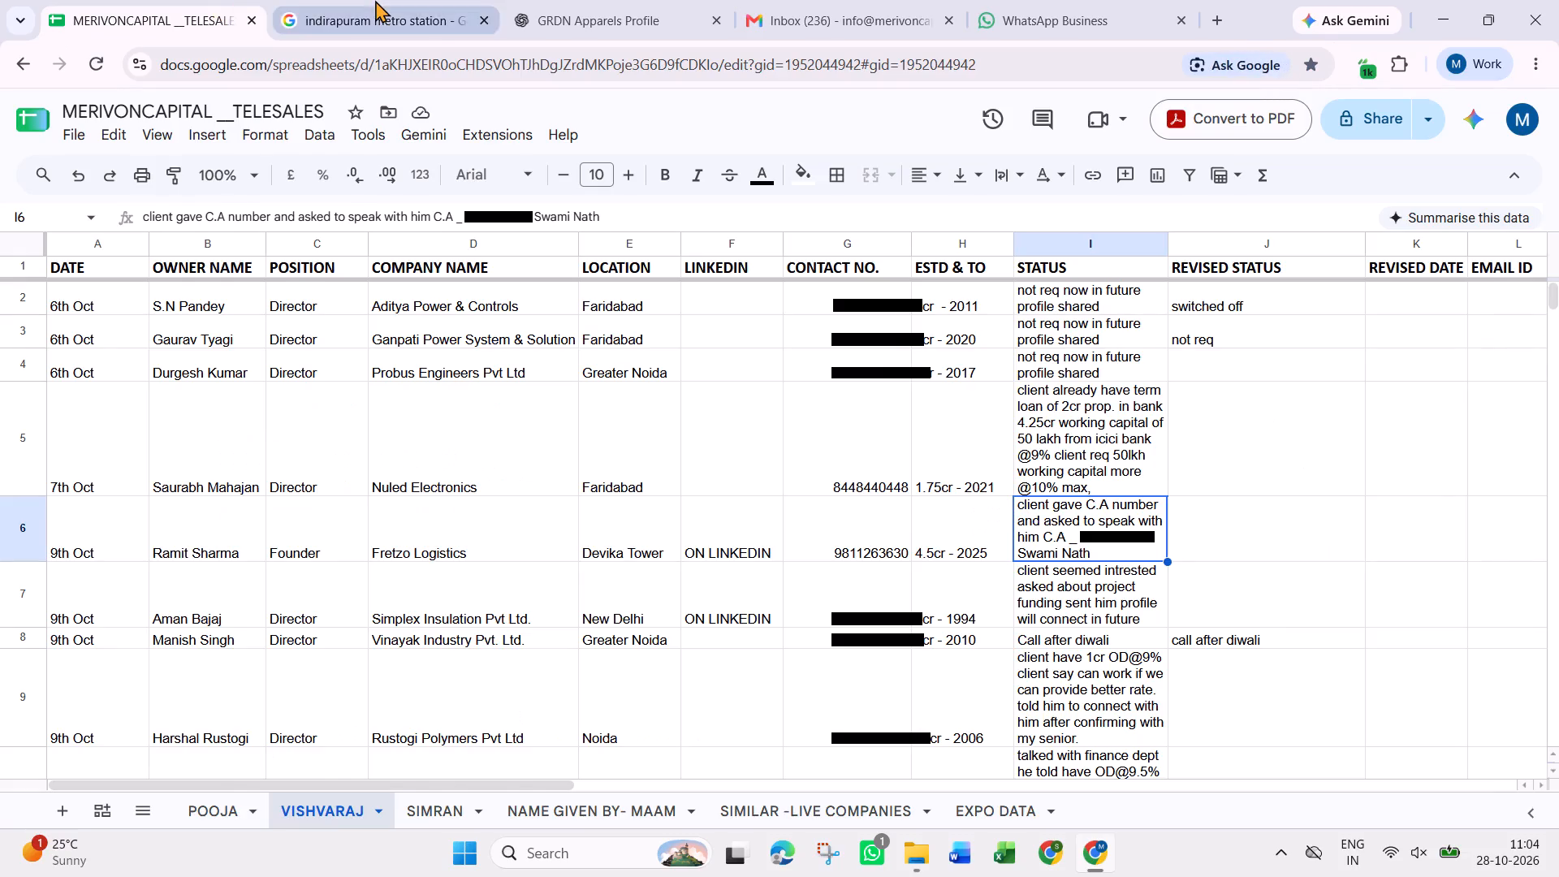
{"action": "left_click", "coordinate": [375, 0]}
{"action": "left_click", "coordinate": [137, 0]}
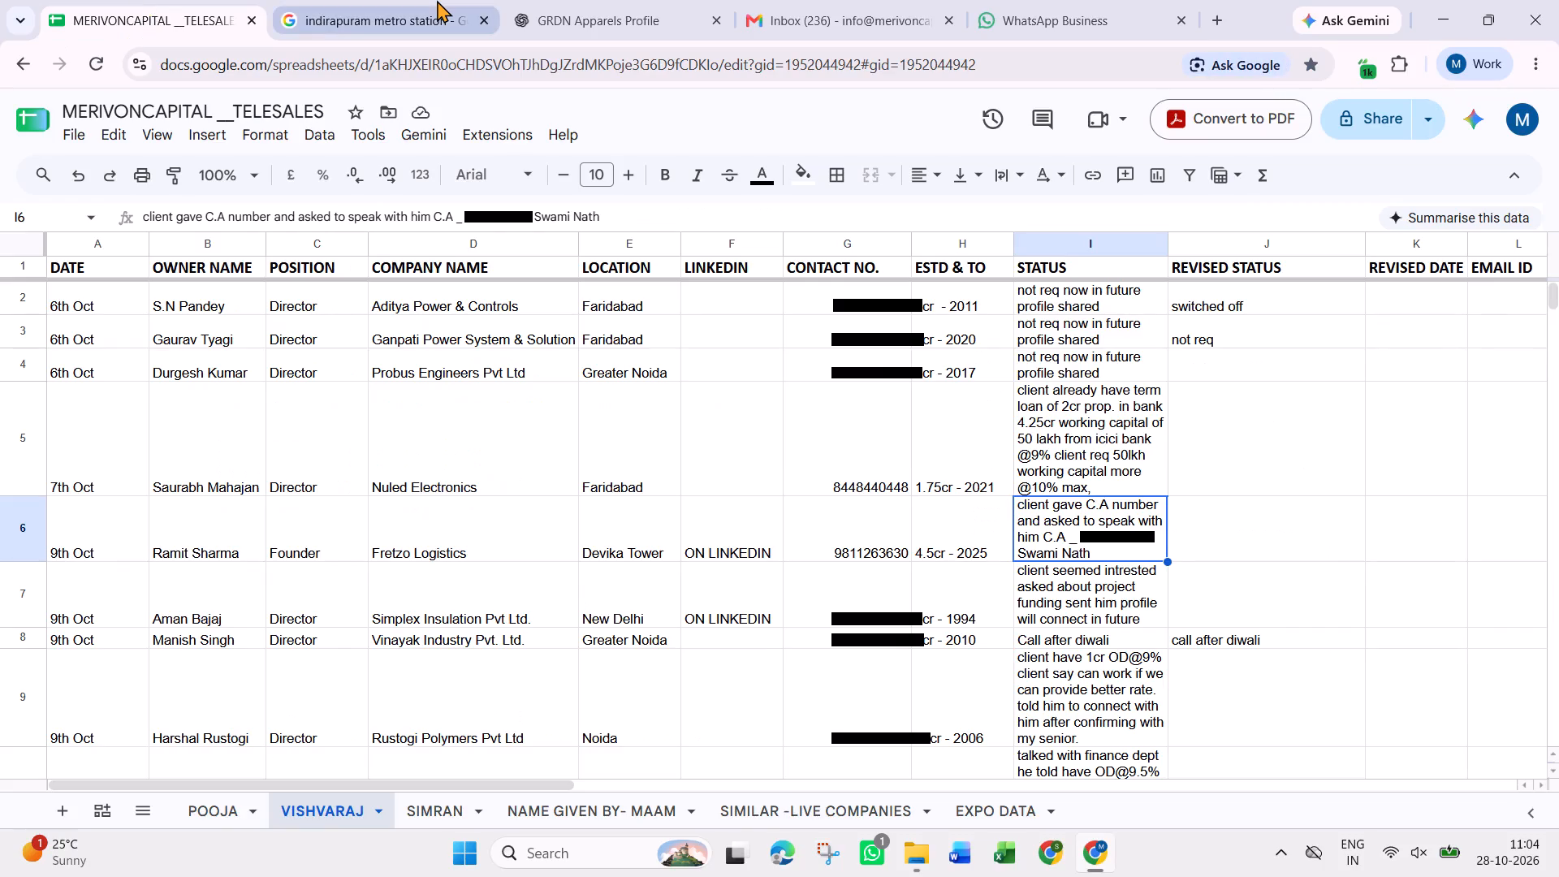
{"action": "left_click", "coordinate": [437, 0]}
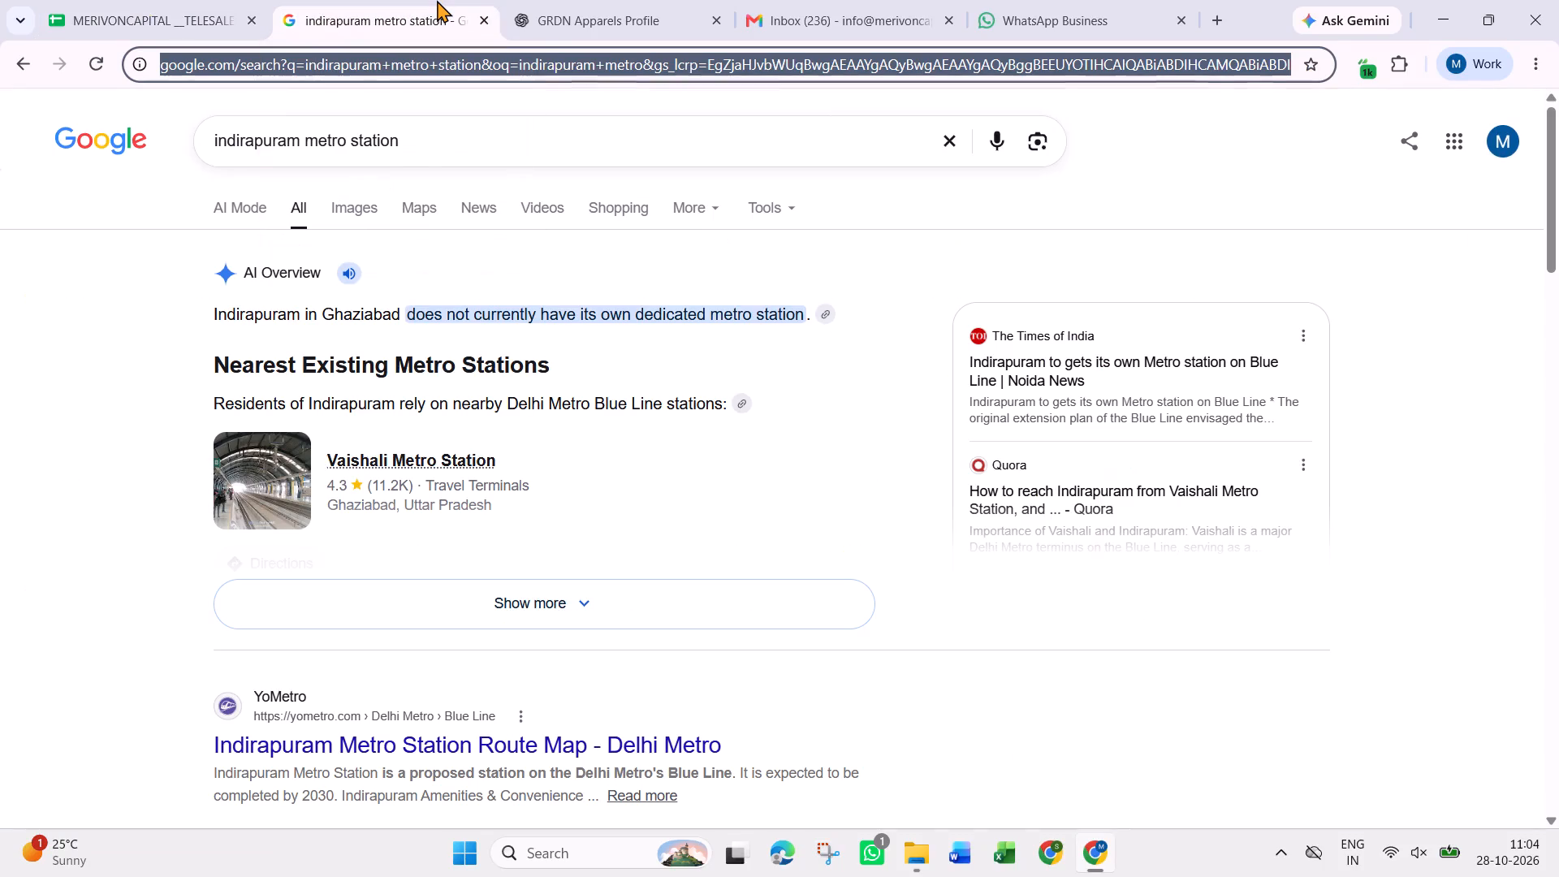
{"action": "key", "text": "d"}
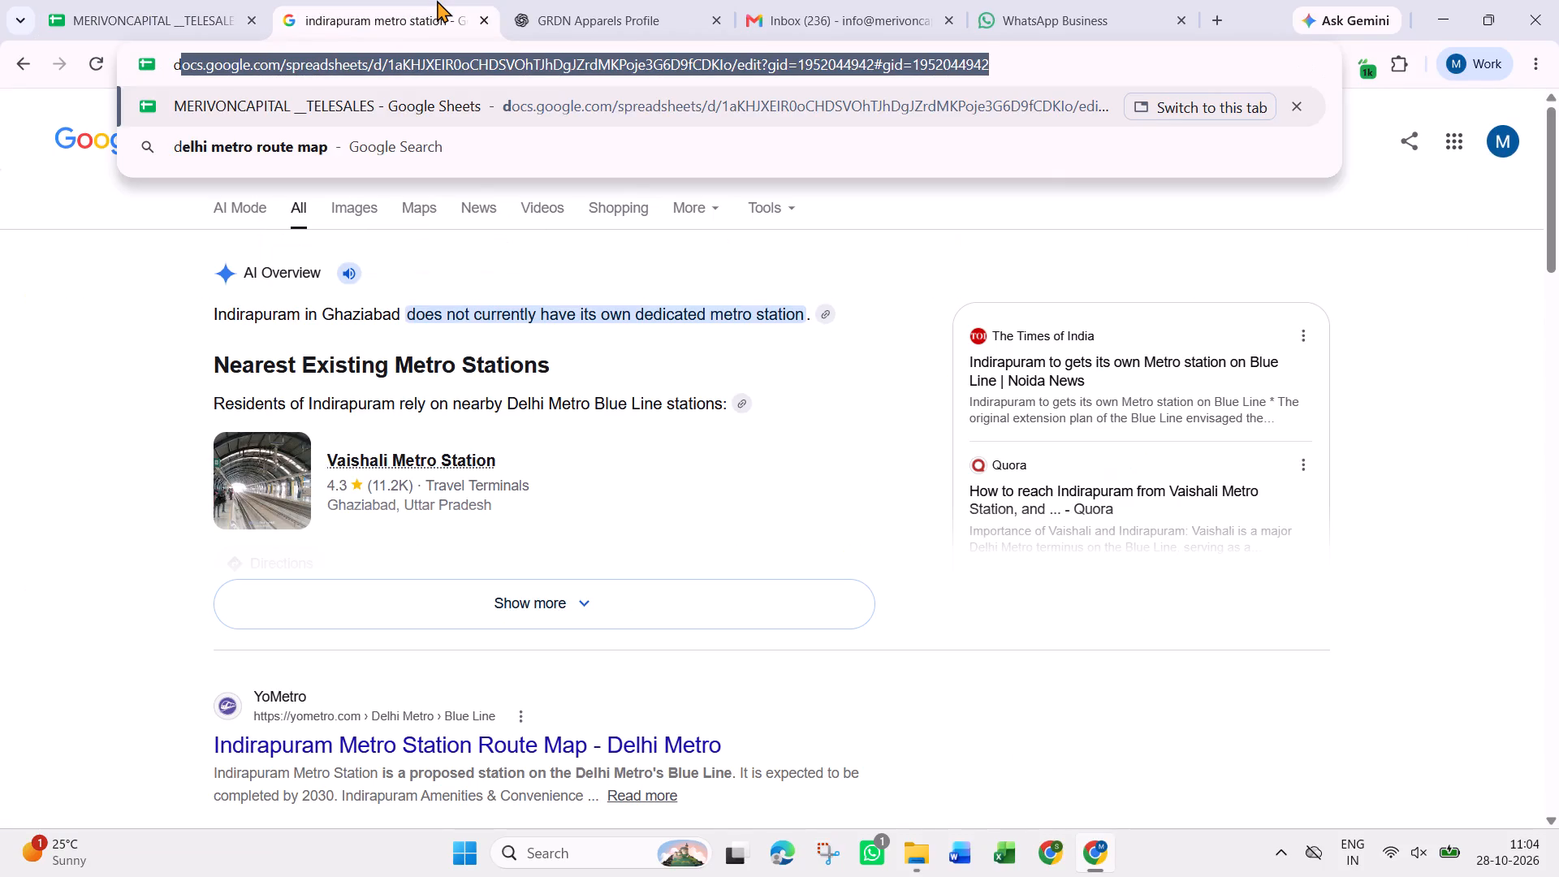
{"action": "key", "text": "Return"}
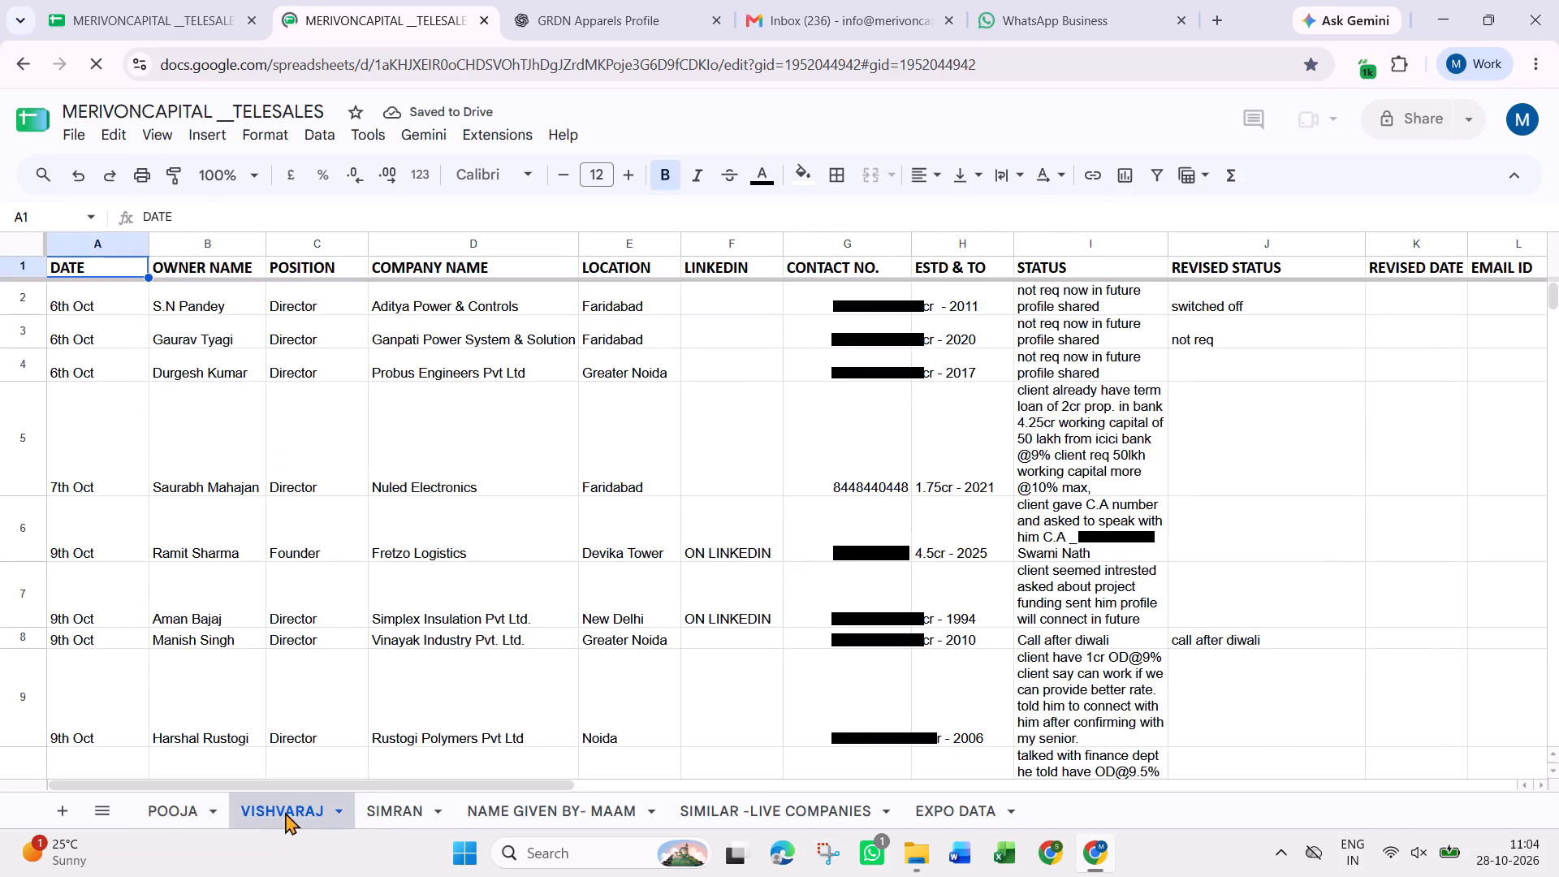
{"action": "left_click", "coordinate": [285, 812]}
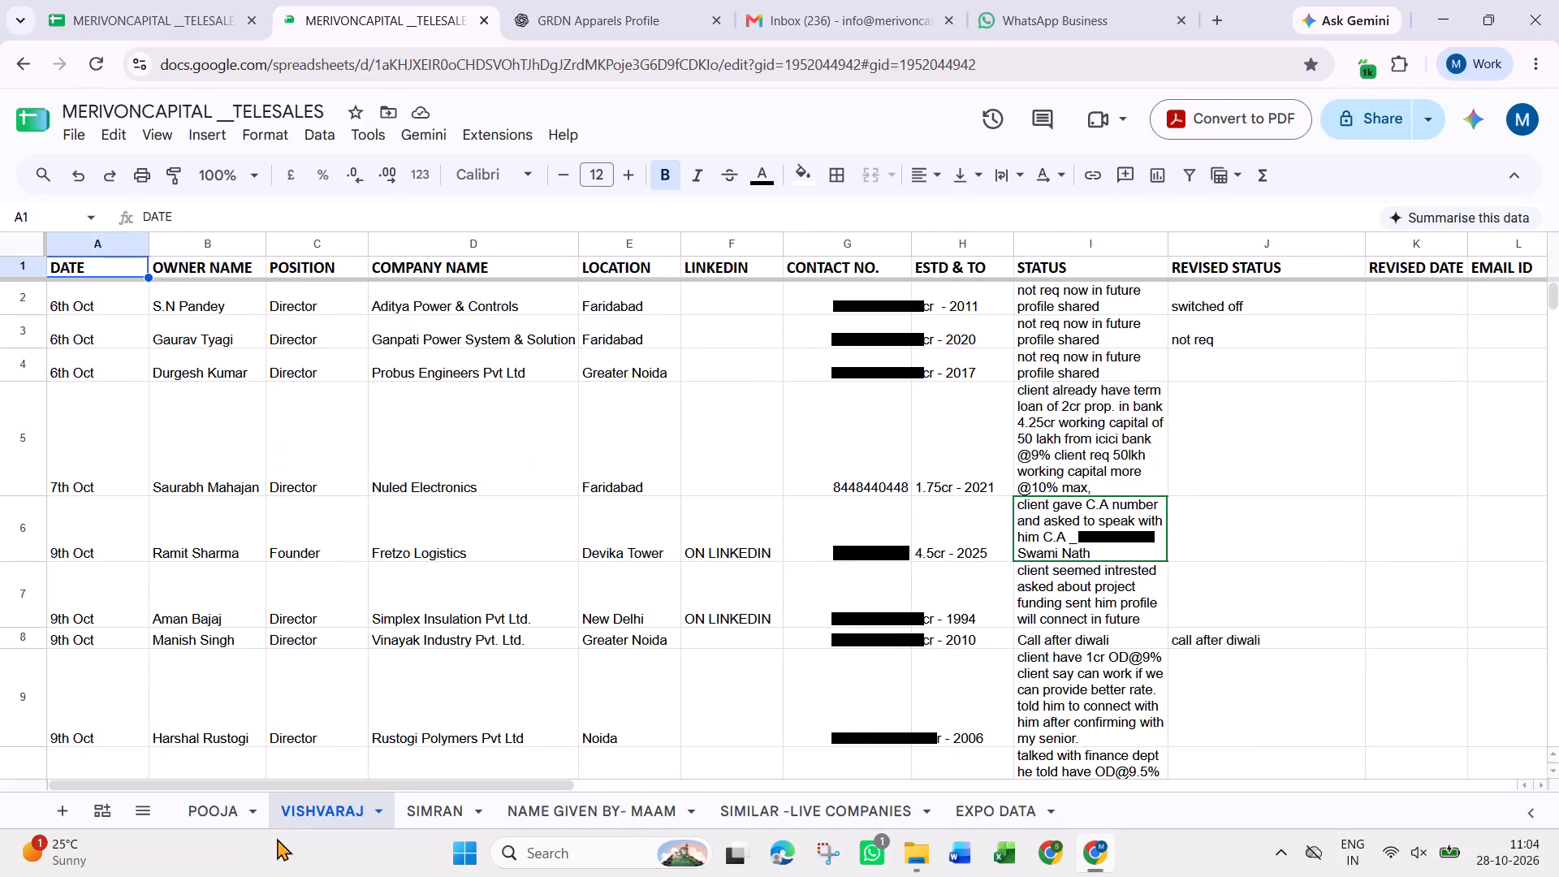
{"action": "left_click", "coordinate": [309, 815]}
{"action": "scroll", "coordinate": [382, 547], "scroll_direction": "down", "scroll_amount": 1}
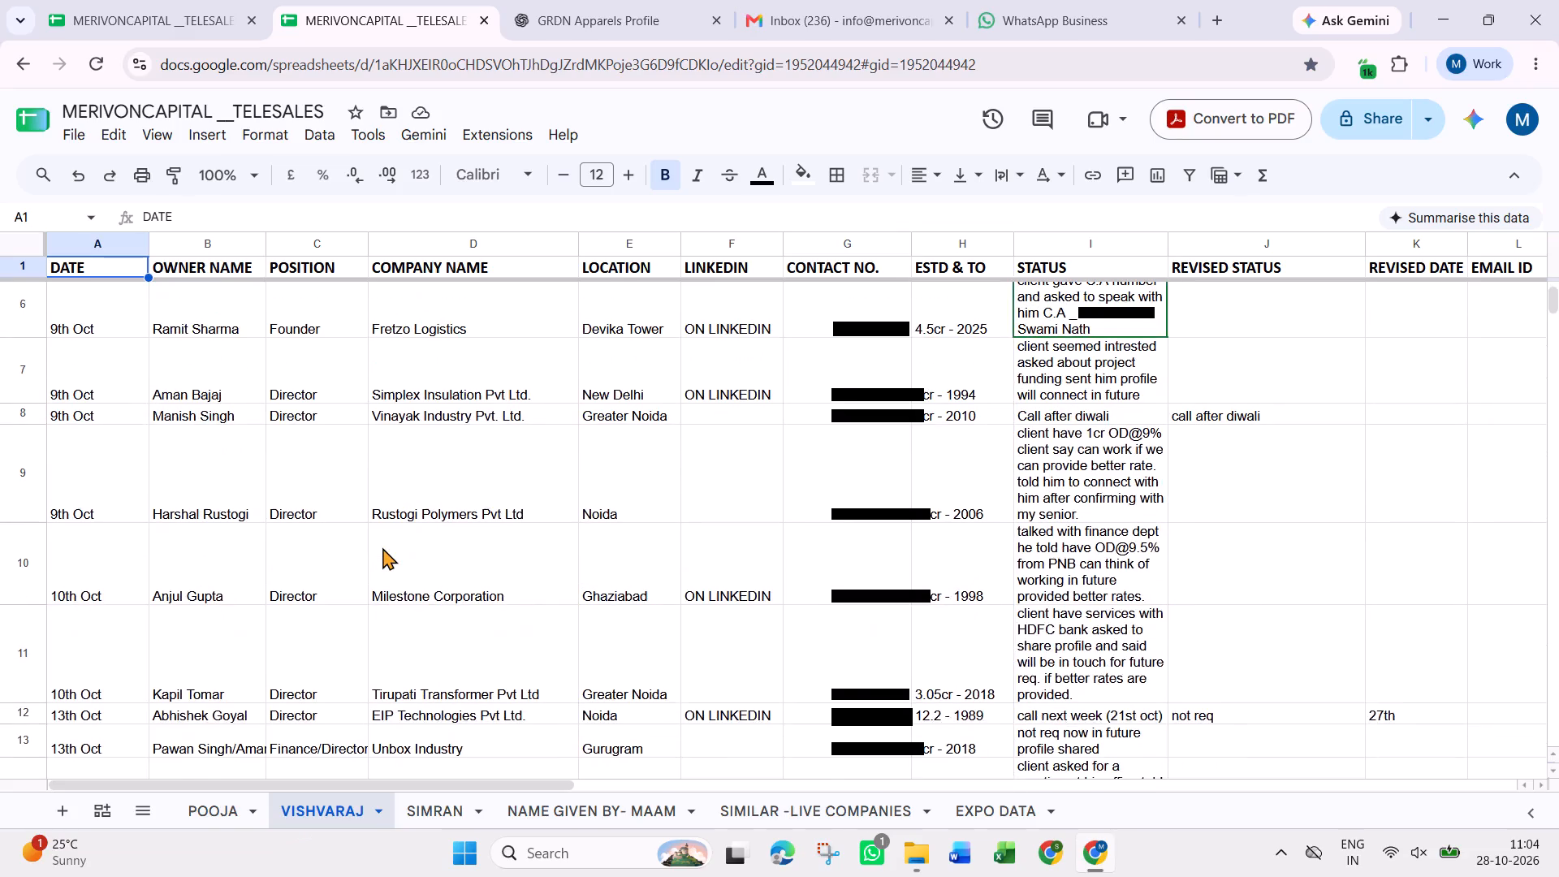
{"action": "scroll", "coordinate": [382, 547], "scroll_direction": "down", "scroll_amount": 4}
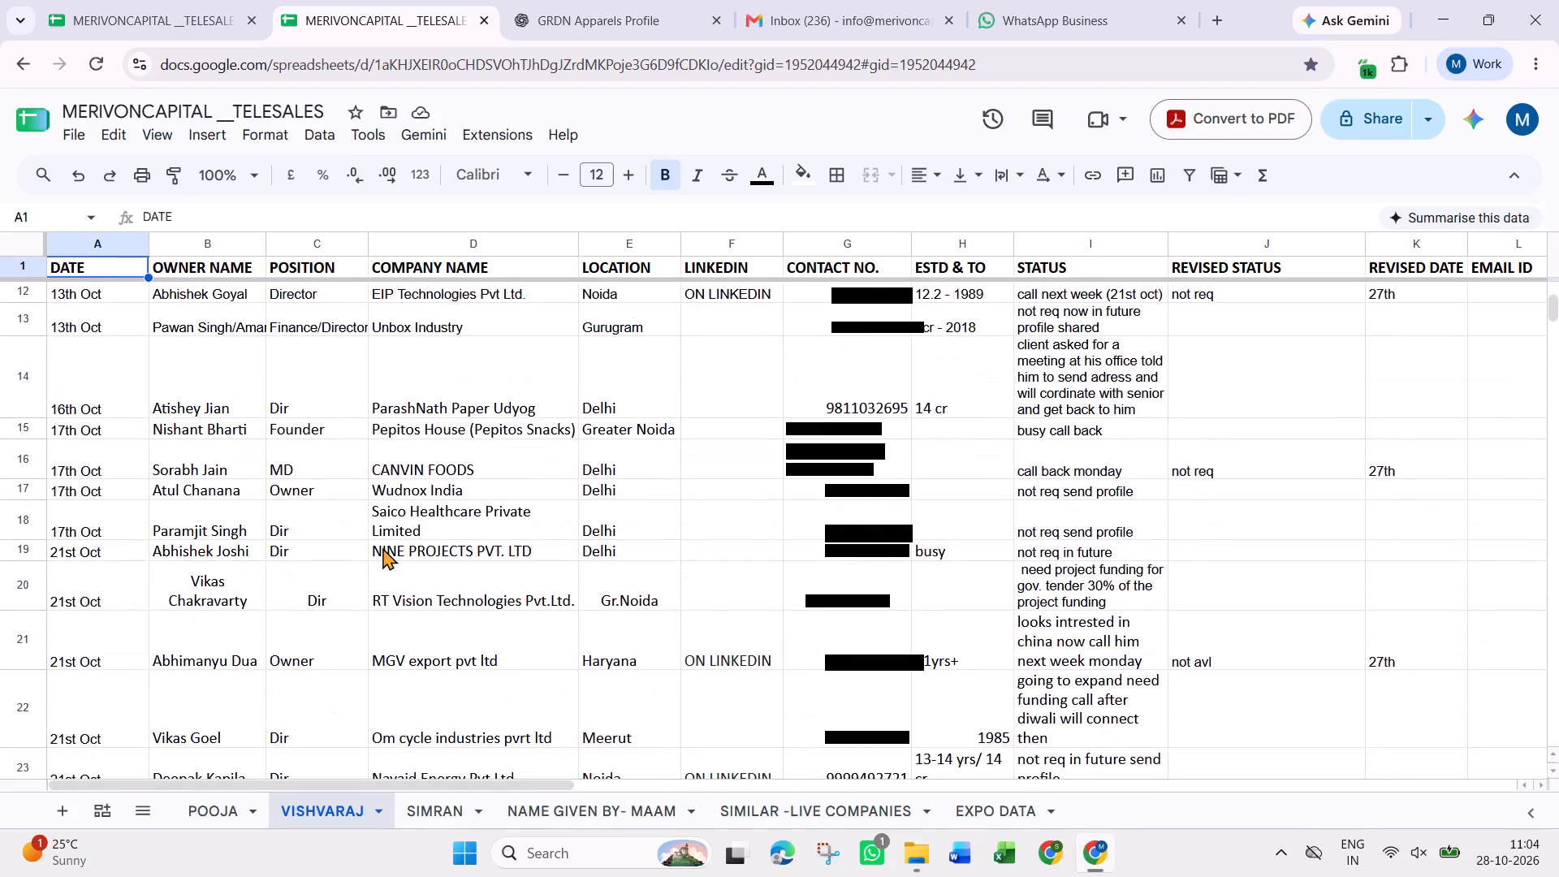
{"action": "scroll", "coordinate": [382, 547], "scroll_direction": "down", "scroll_amount": 1}
{"action": "scroll", "coordinate": [382, 547], "scroll_direction": "up", "scroll_amount": 7}
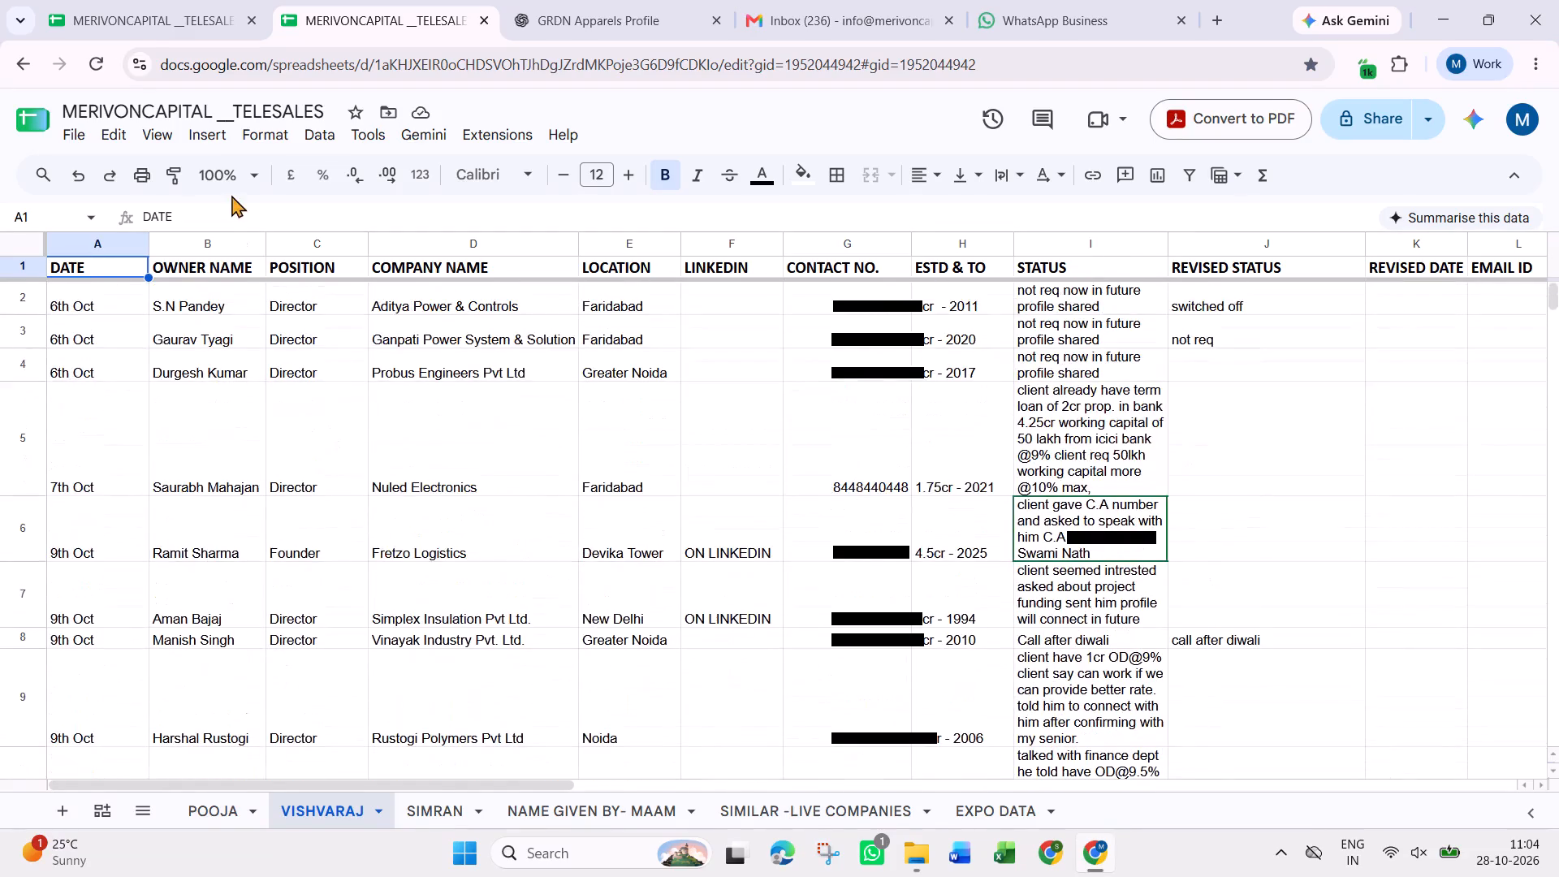
Return the first spreadsheet tab to the POOJA sheet, keeping VISHVARAJ open in the second tab.
{"action": "left_click", "coordinate": [155, 0]}
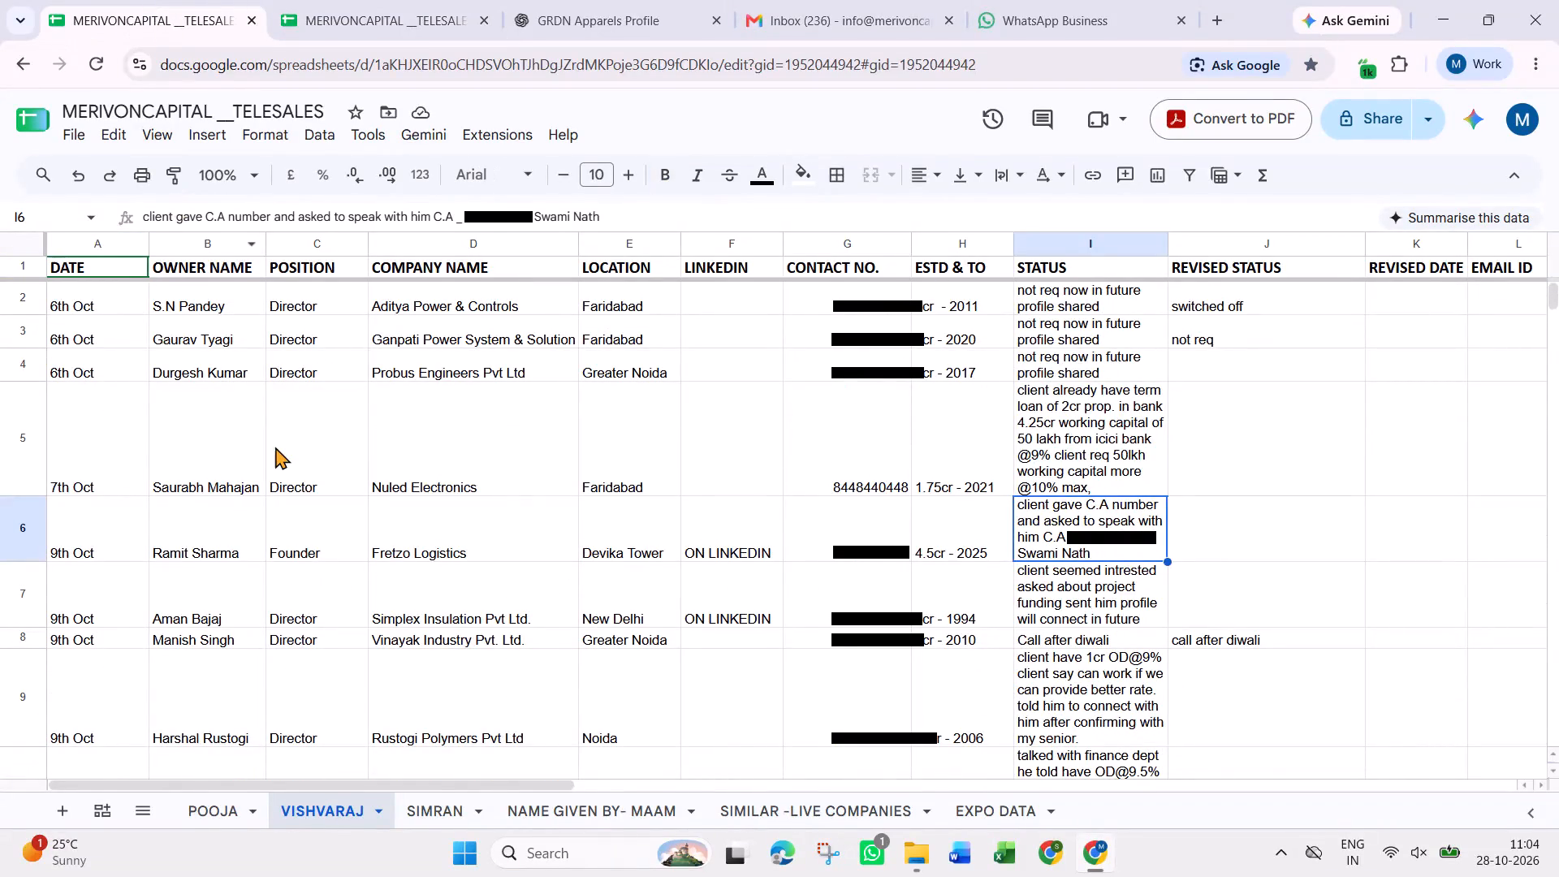
{"action": "left_click", "coordinate": [209, 814]}
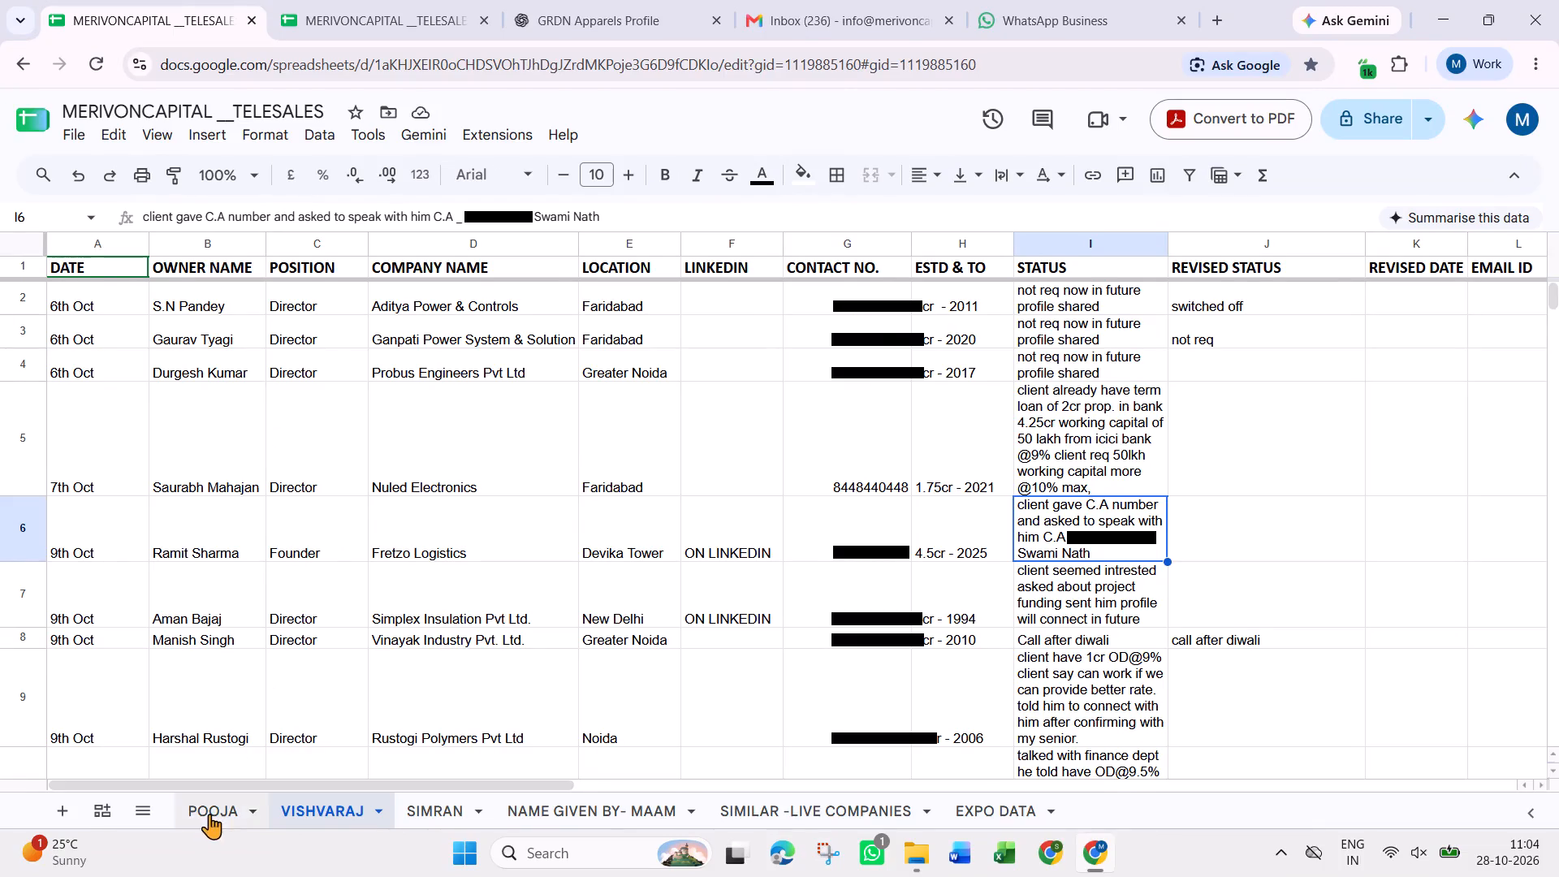
{"action": "left_click", "coordinate": [326, 0]}
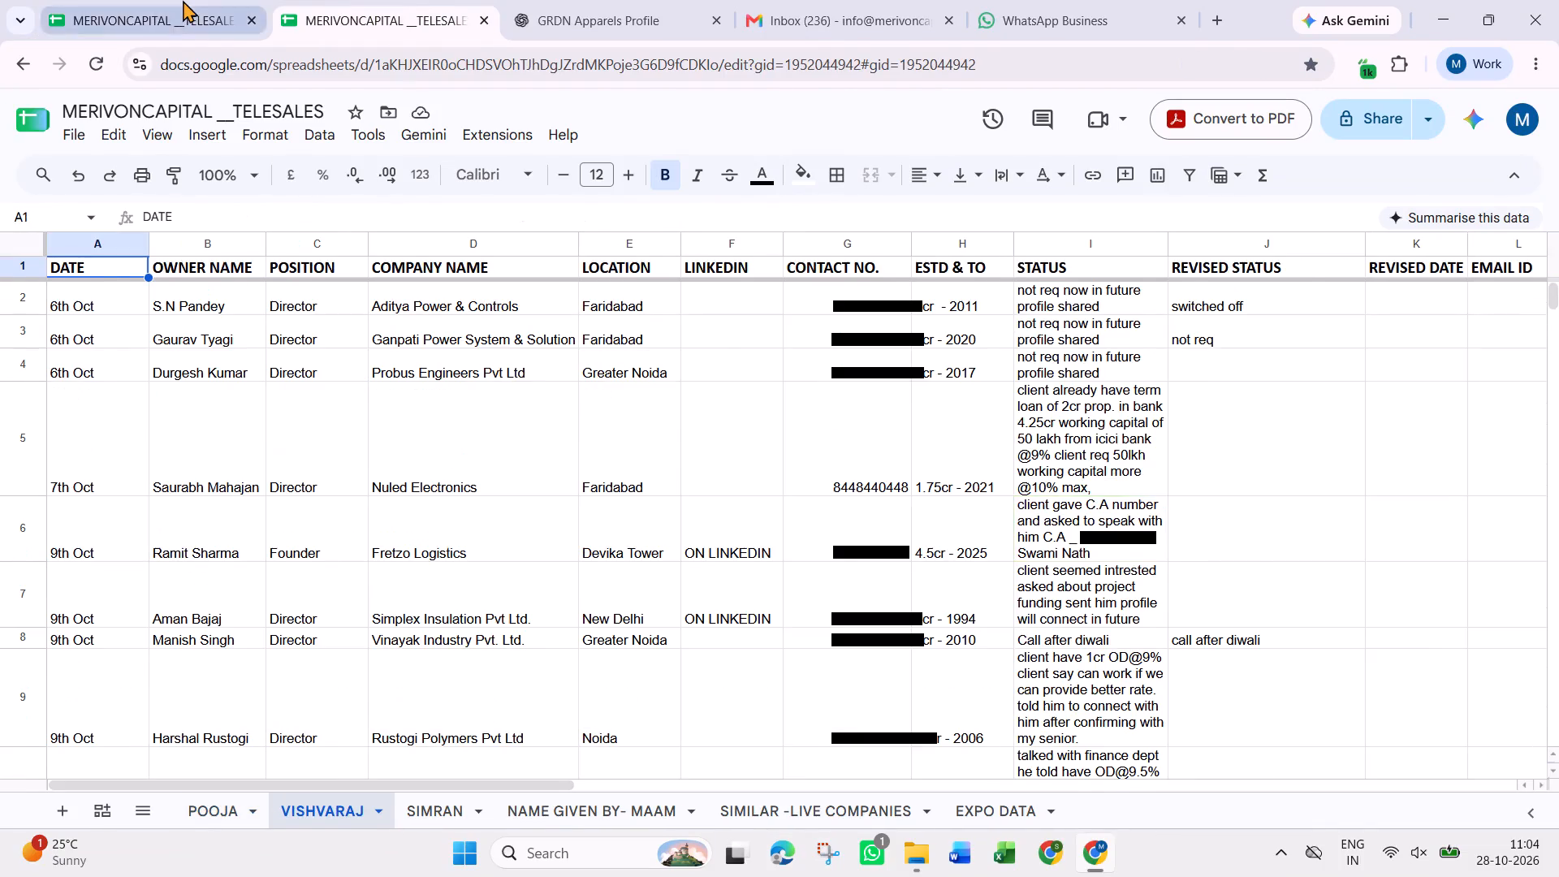
{"action": "left_click", "coordinate": [183, 0]}
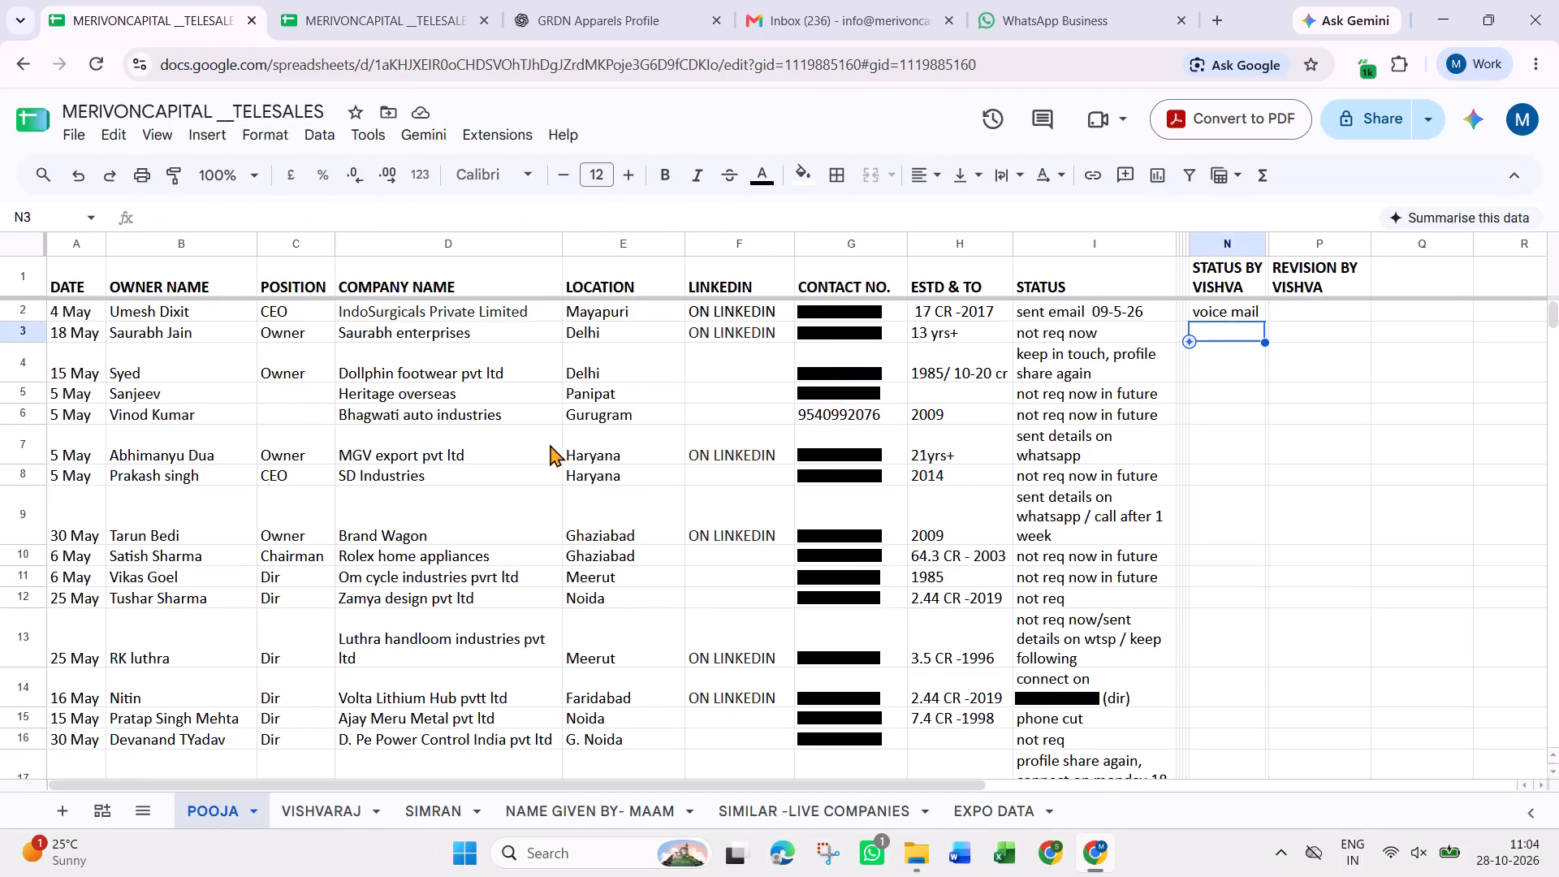
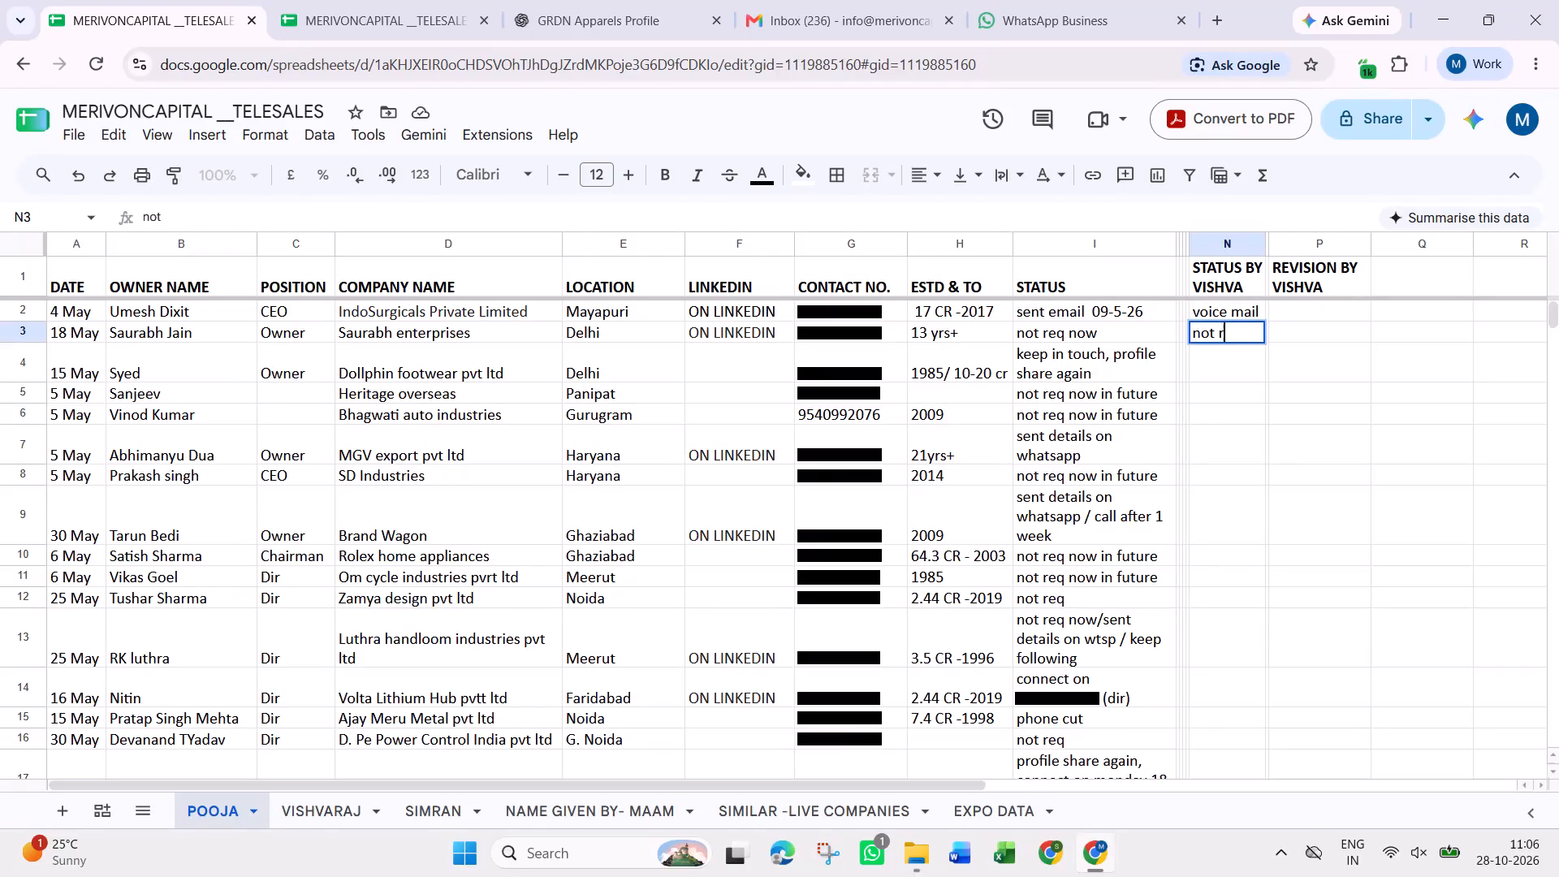
Under STATUS BY VISHVA, enter "not req" for Saurabh enterprises and Dollphin footwear pvt ltd, and "call cut" for Heritage overseas.
{"action": "key", "text": "Return"}
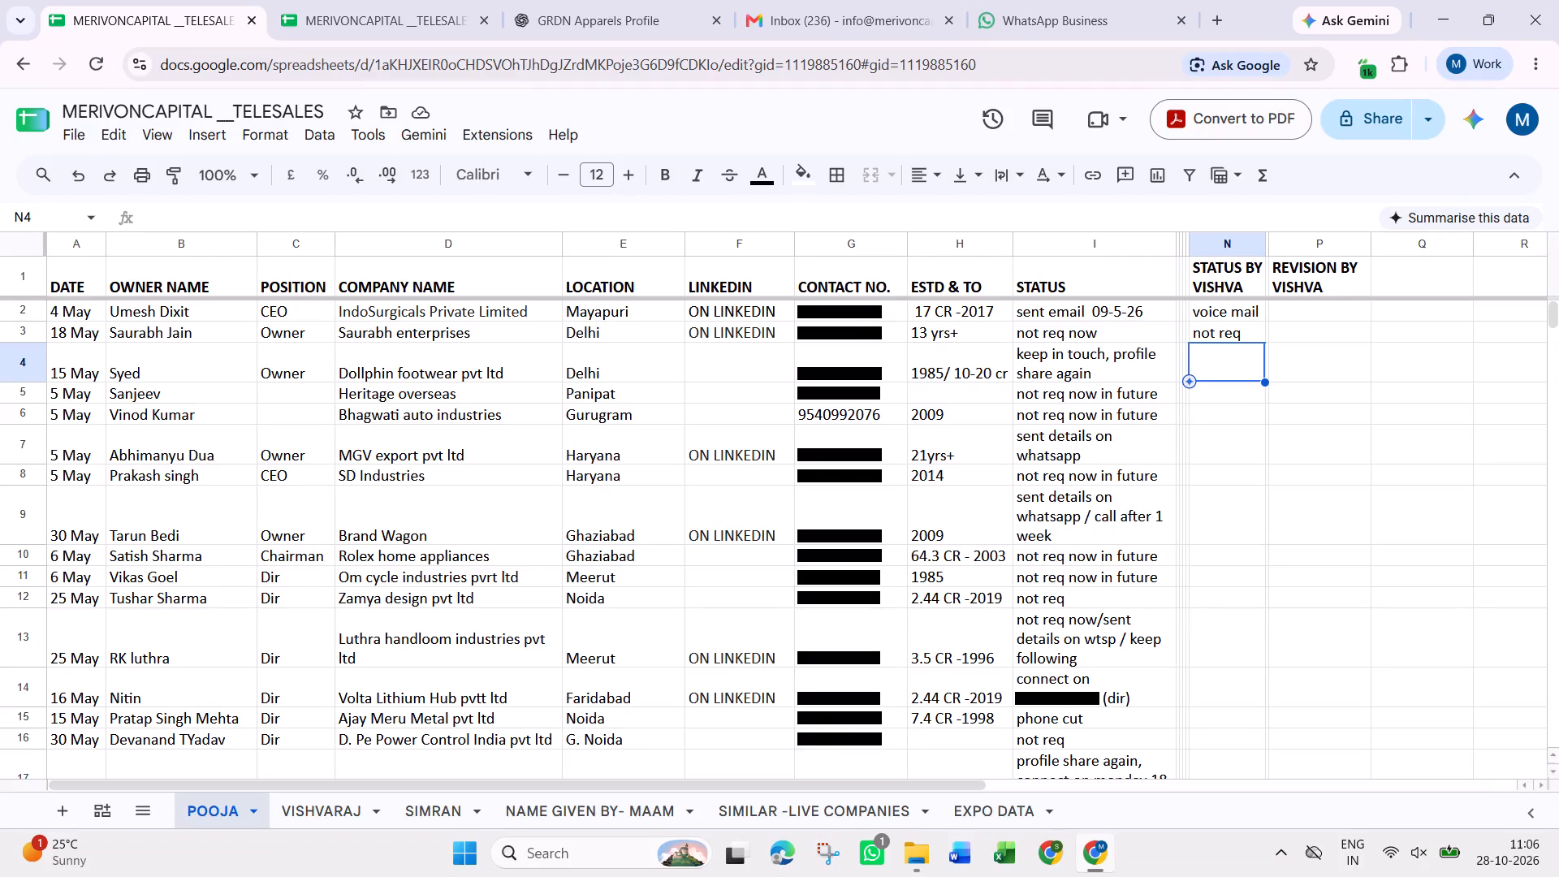
{"action": "type", "text": "no"}
{"action": "key", "text": "t"}
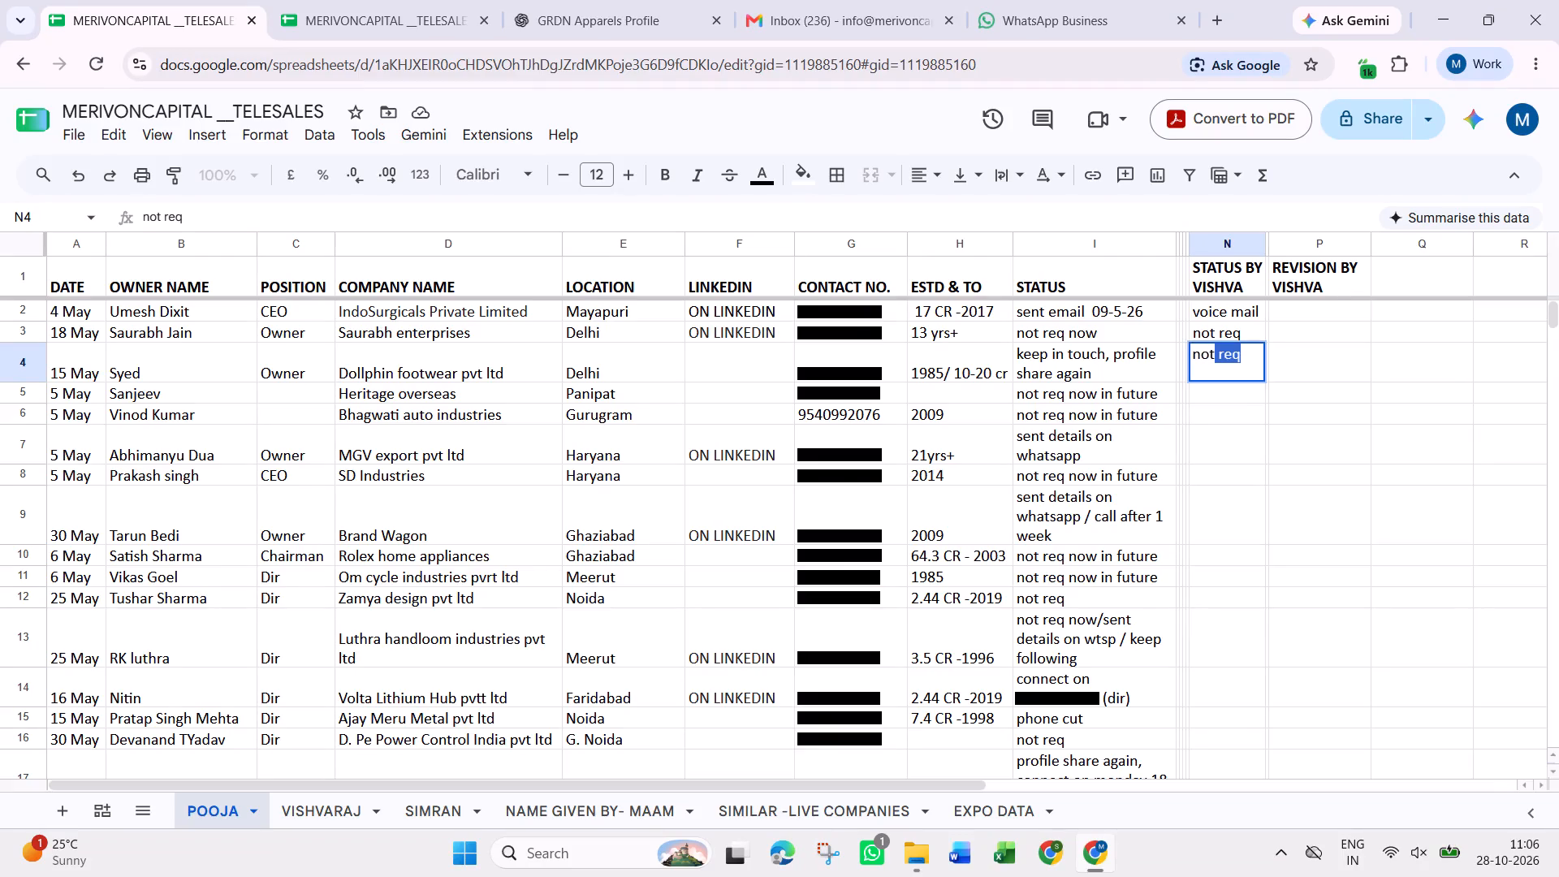
{"action": "key", "text": "Return"}
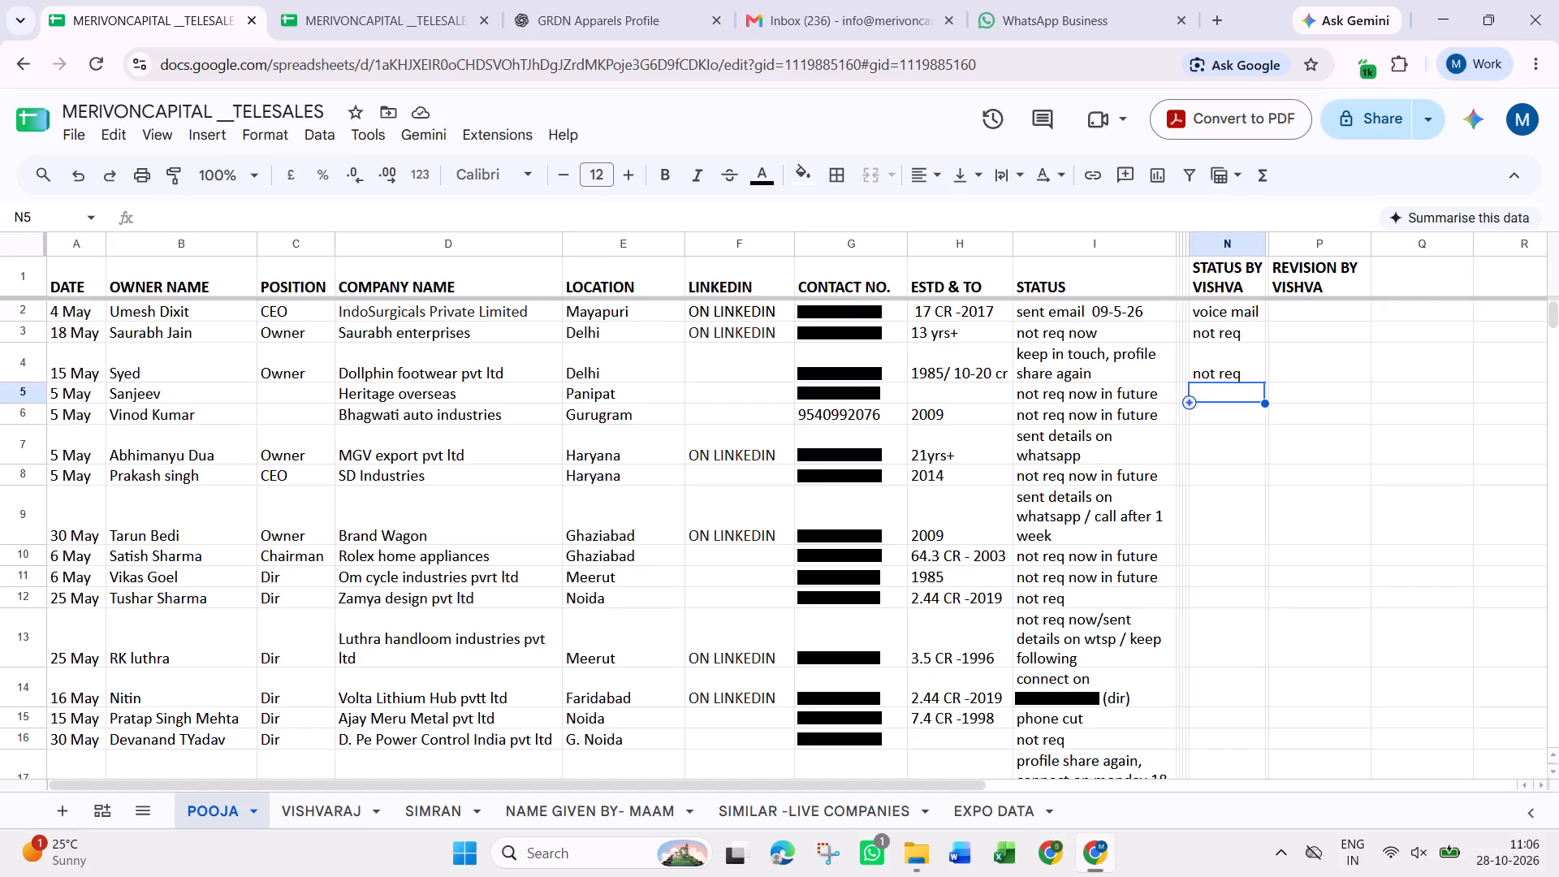
{"action": "type", "text": "call cut"}
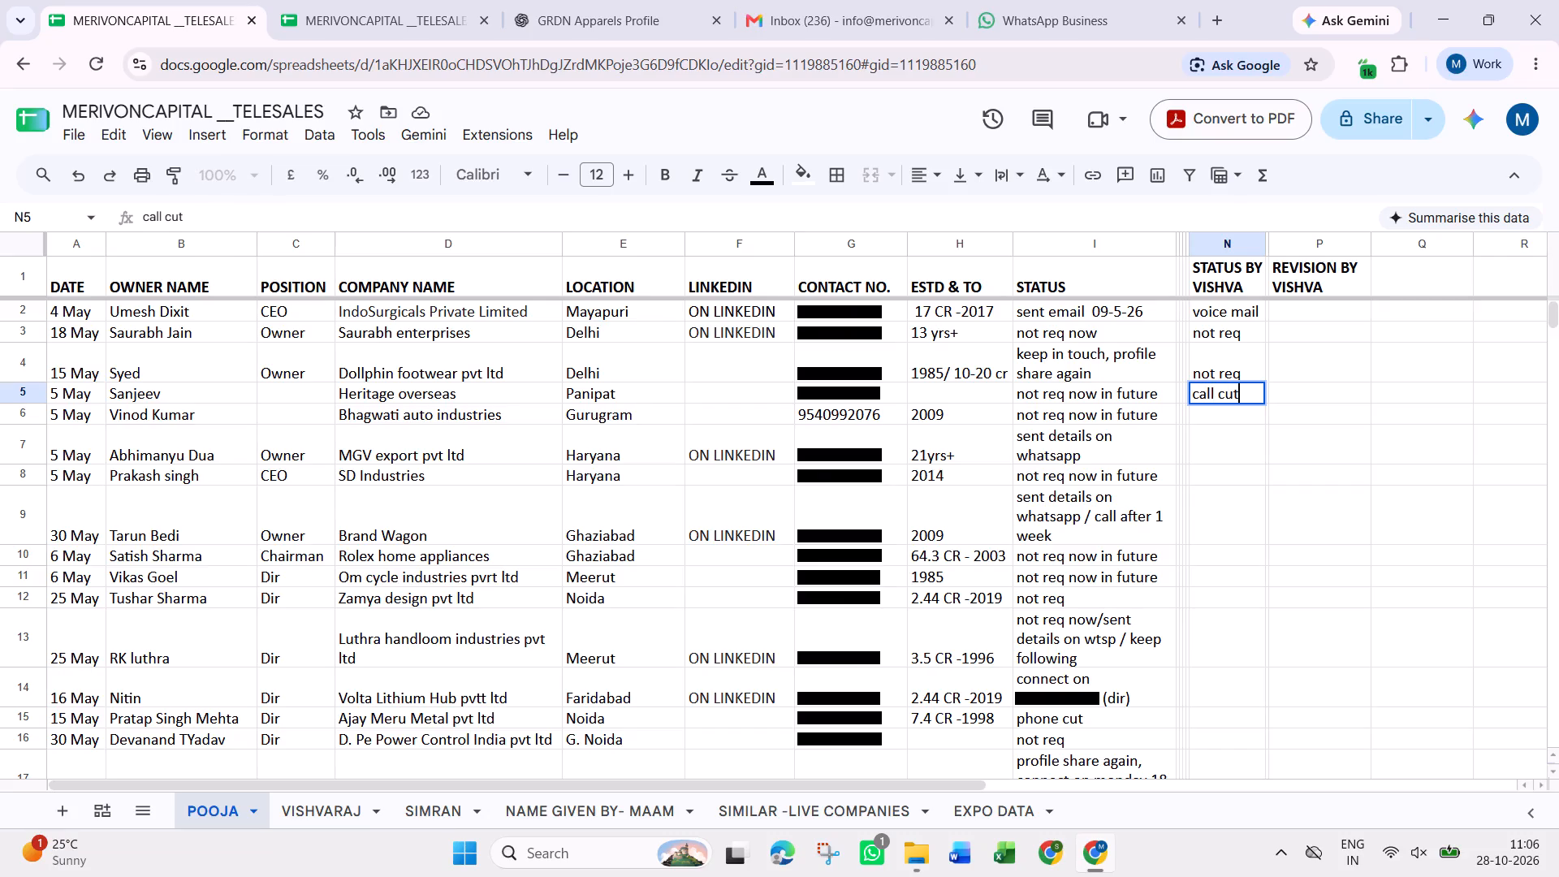
{"action": "key", "text": "Down"}
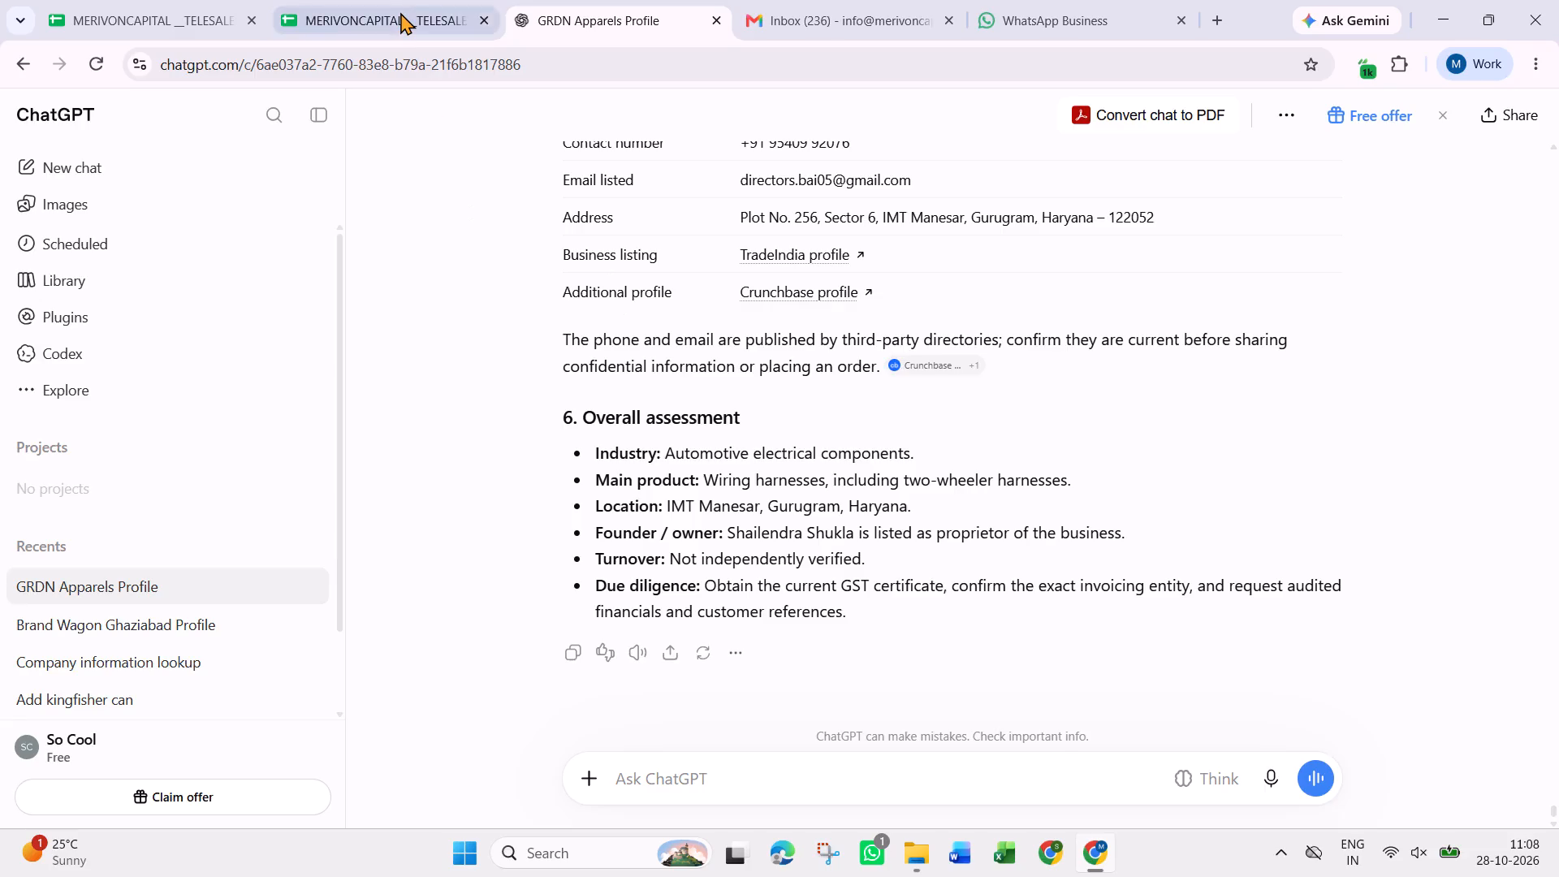
Return to the telesales spreadsheet and move the POOJA browser tab behind the VISHVARAJ browser tab.
{"action": "left_click", "coordinate": [400, 12]}
{"action": "left_click", "coordinate": [197, 0]}
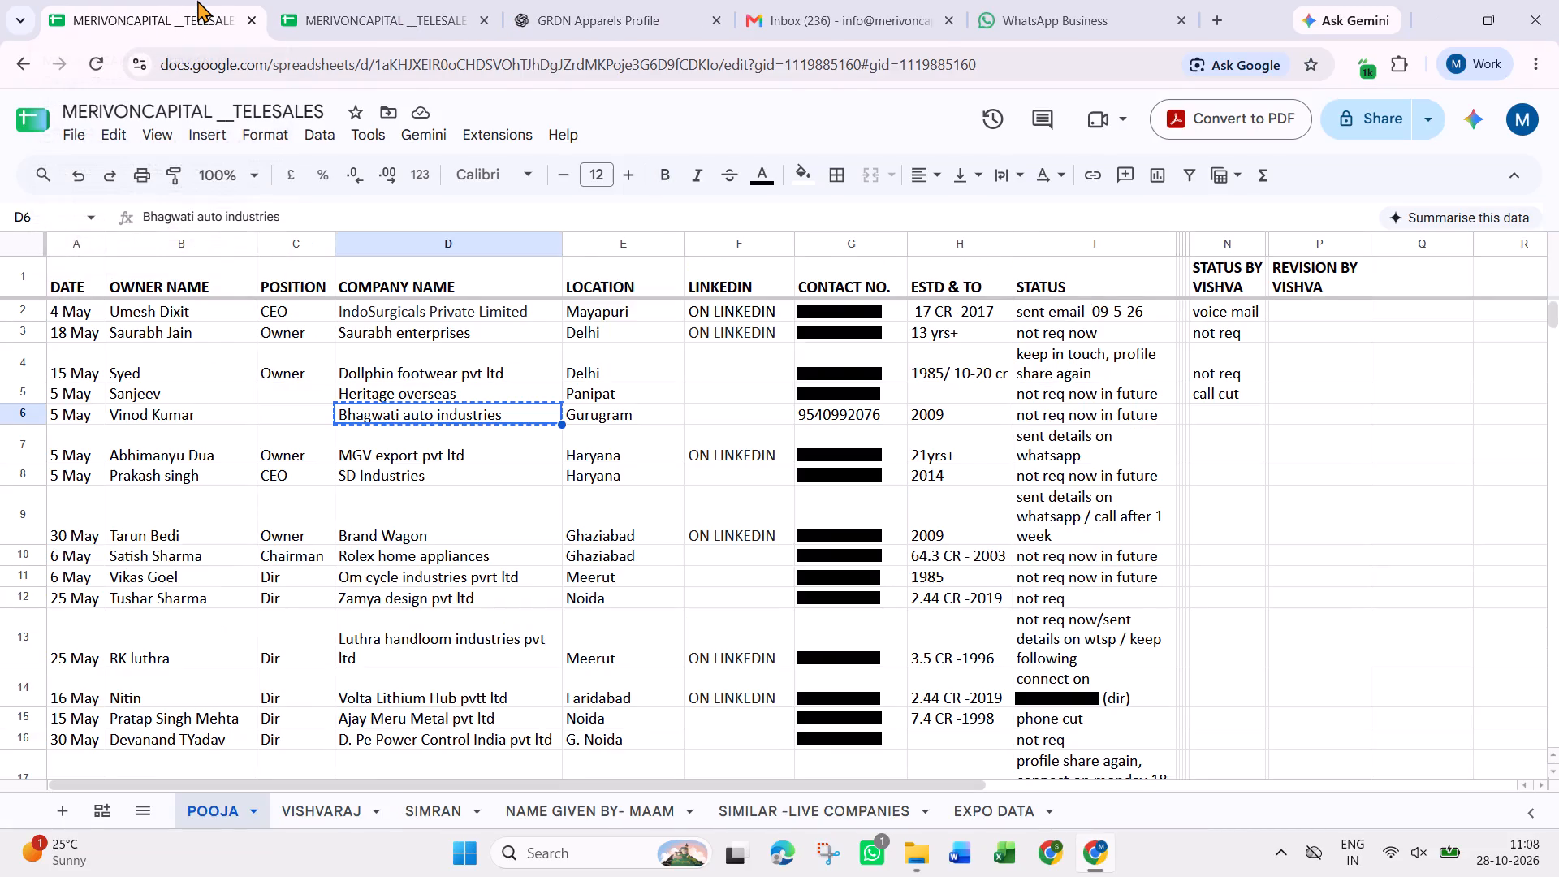
{"action": "left_click_drag", "start_coordinate": [197, 0], "coordinate": [336, 0]}
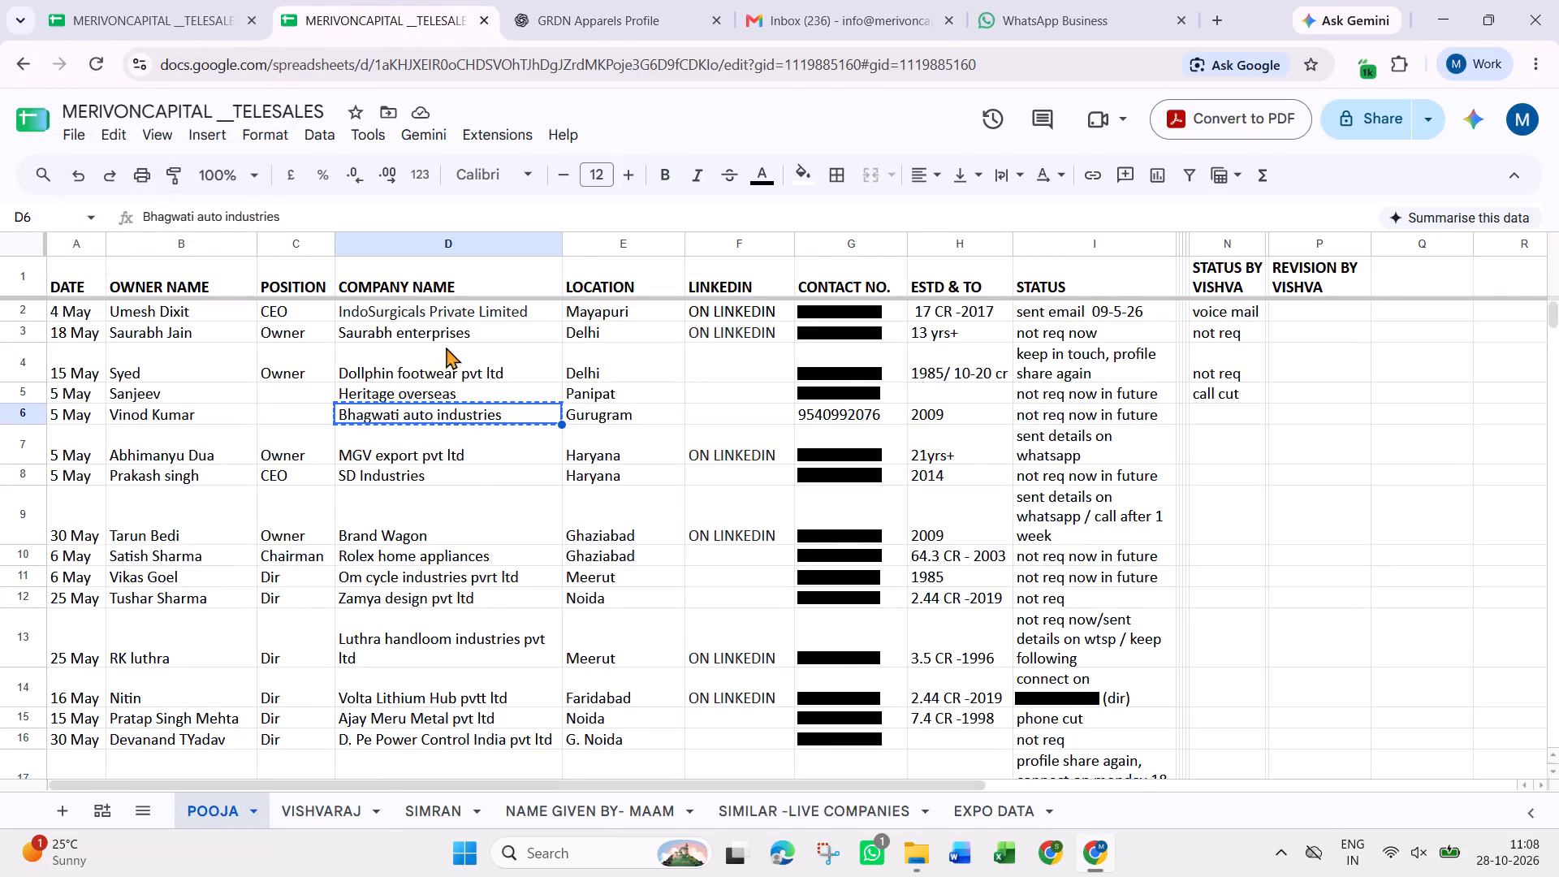
Select MGV export pvt ltd in the POOJA sheet and look through the VISHVARAJ sheet's October call records, including that company.
{"action": "left_click", "coordinate": [454, 447]}
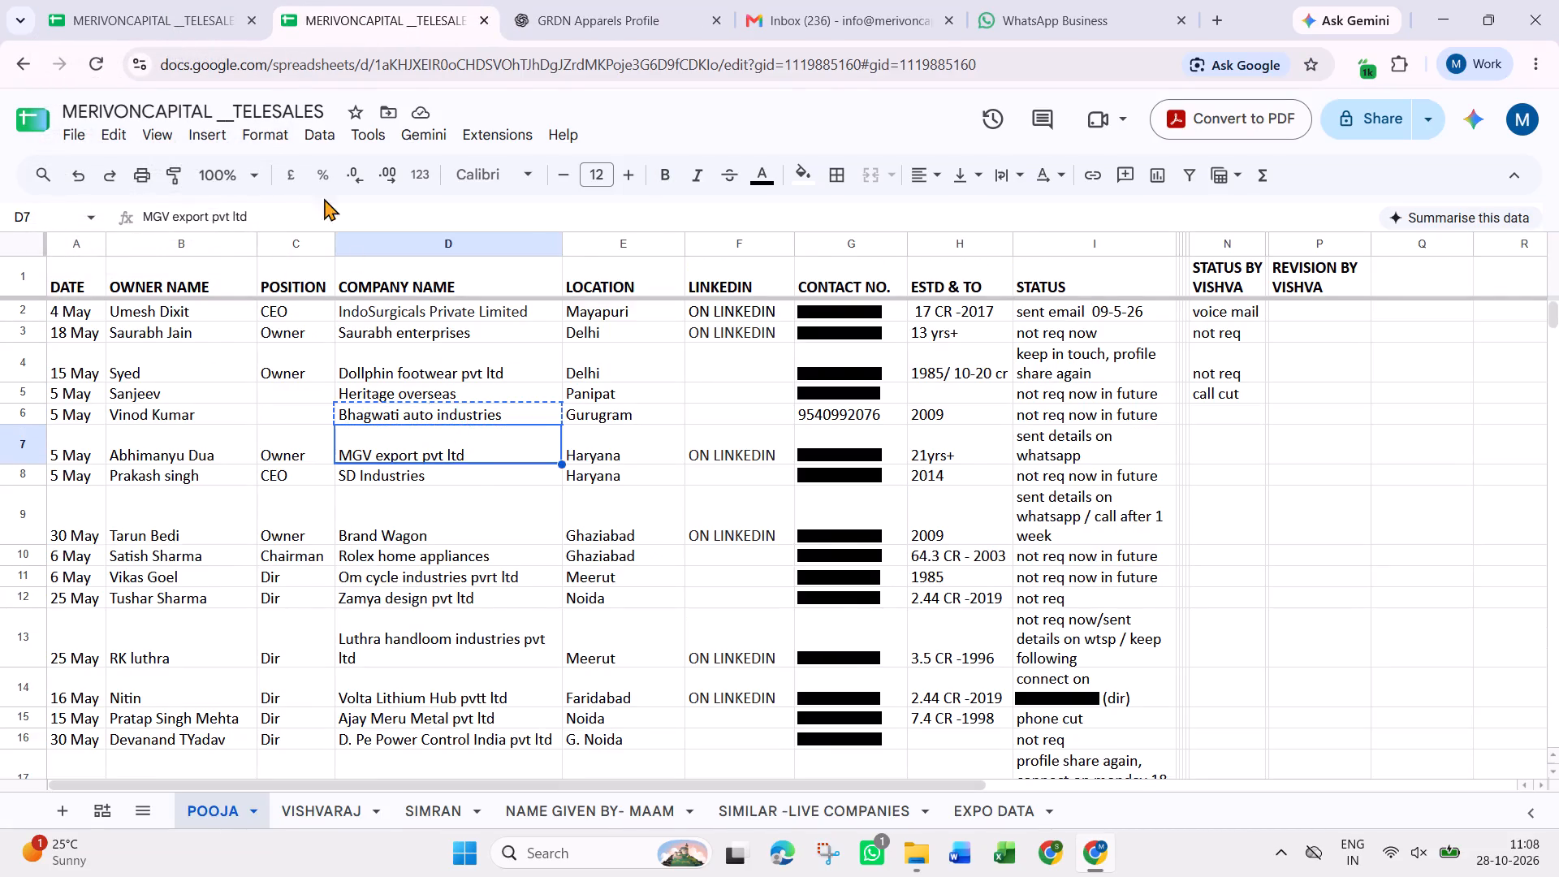
{"action": "left_click", "coordinate": [202, 0]}
{"action": "scroll", "coordinate": [414, 464], "scroll_direction": "up", "scroll_amount": 3}
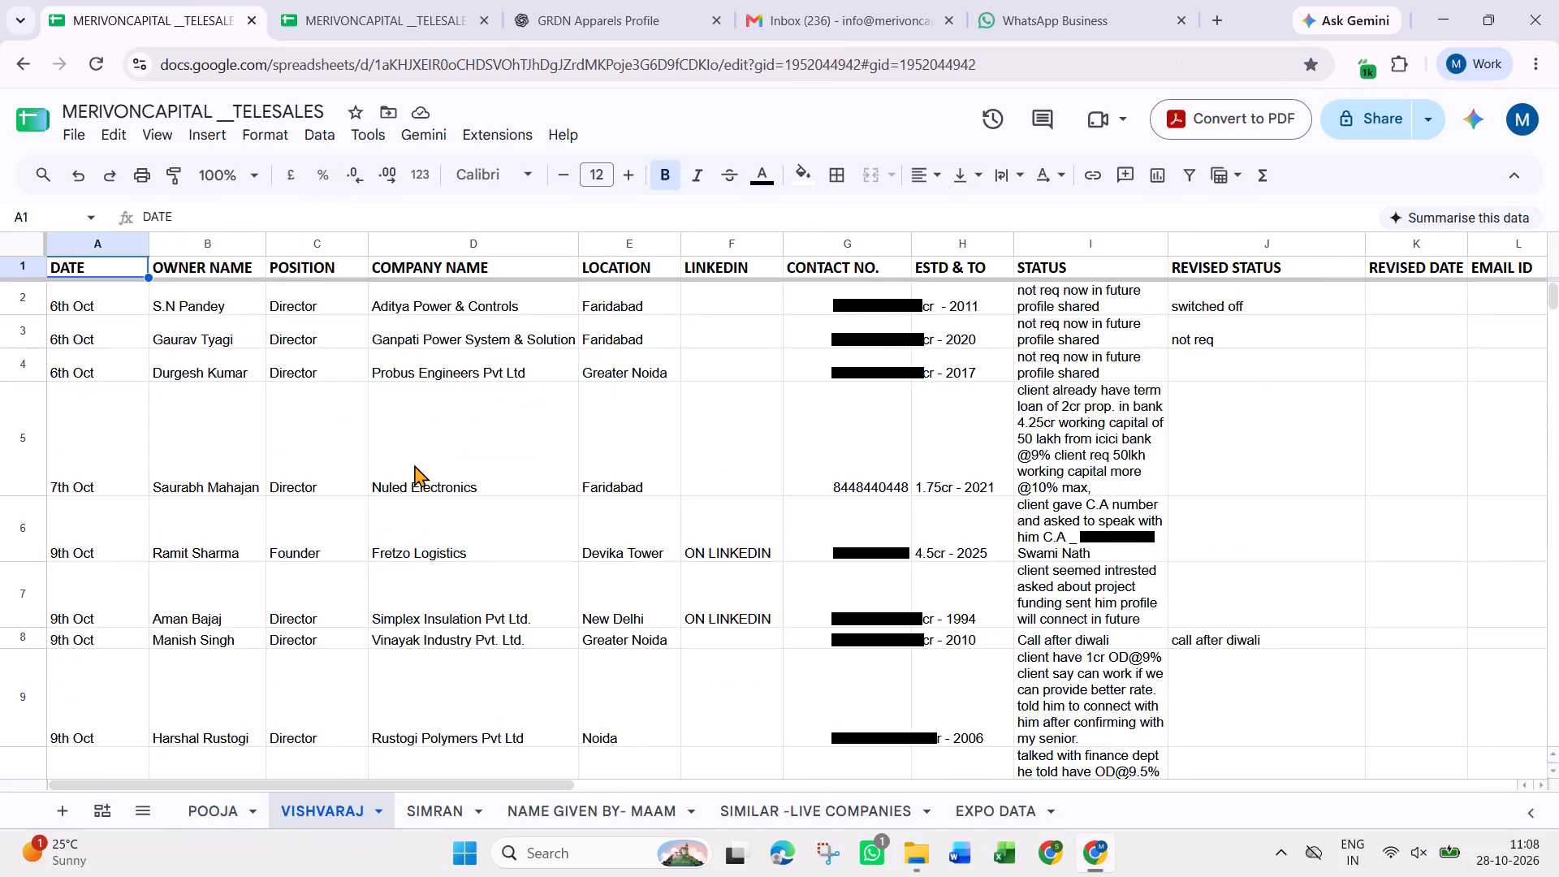
{"action": "scroll", "coordinate": [414, 464], "scroll_direction": "up", "scroll_amount": 3}
{"action": "scroll", "coordinate": [414, 464], "scroll_direction": "down", "scroll_amount": 3}
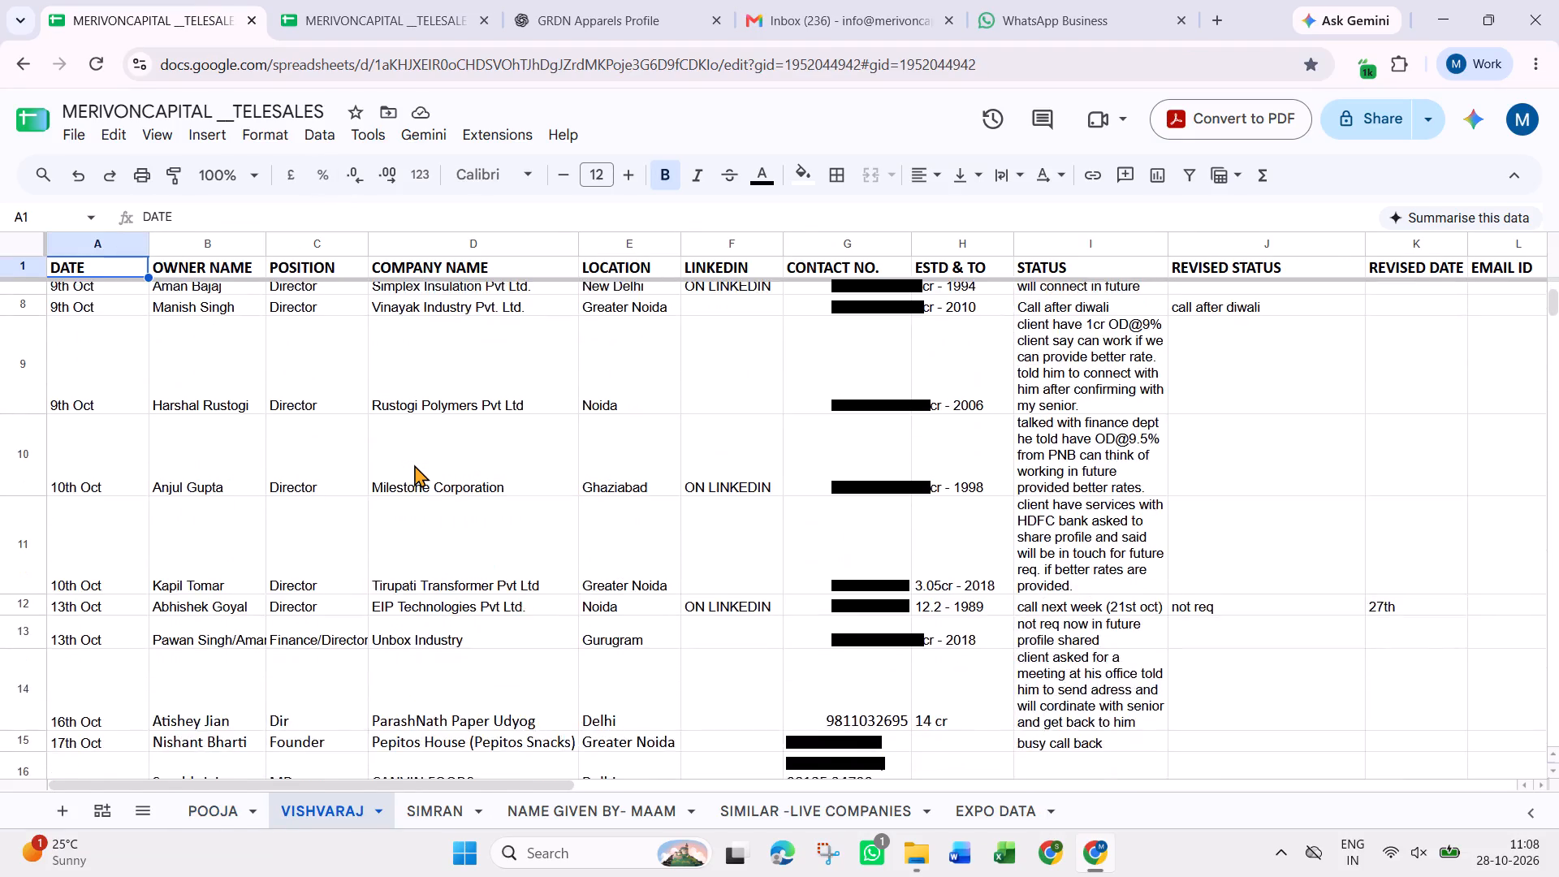
{"action": "scroll", "coordinate": [414, 464], "scroll_direction": "down", "scroll_amount": 3}
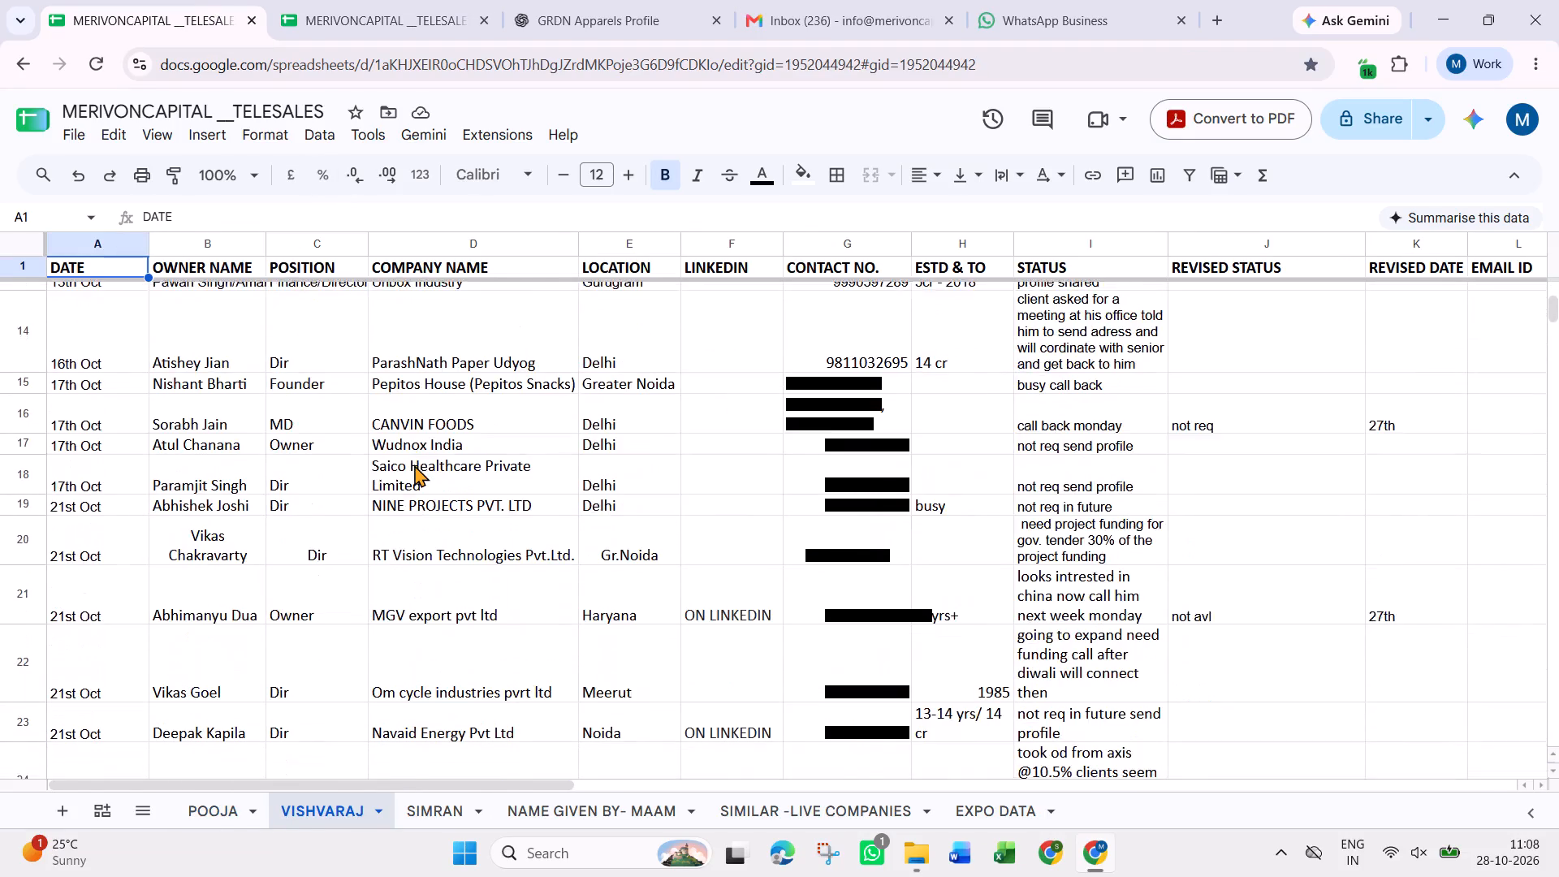
{"action": "scroll", "coordinate": [414, 464], "scroll_direction": "down", "scroll_amount": 1}
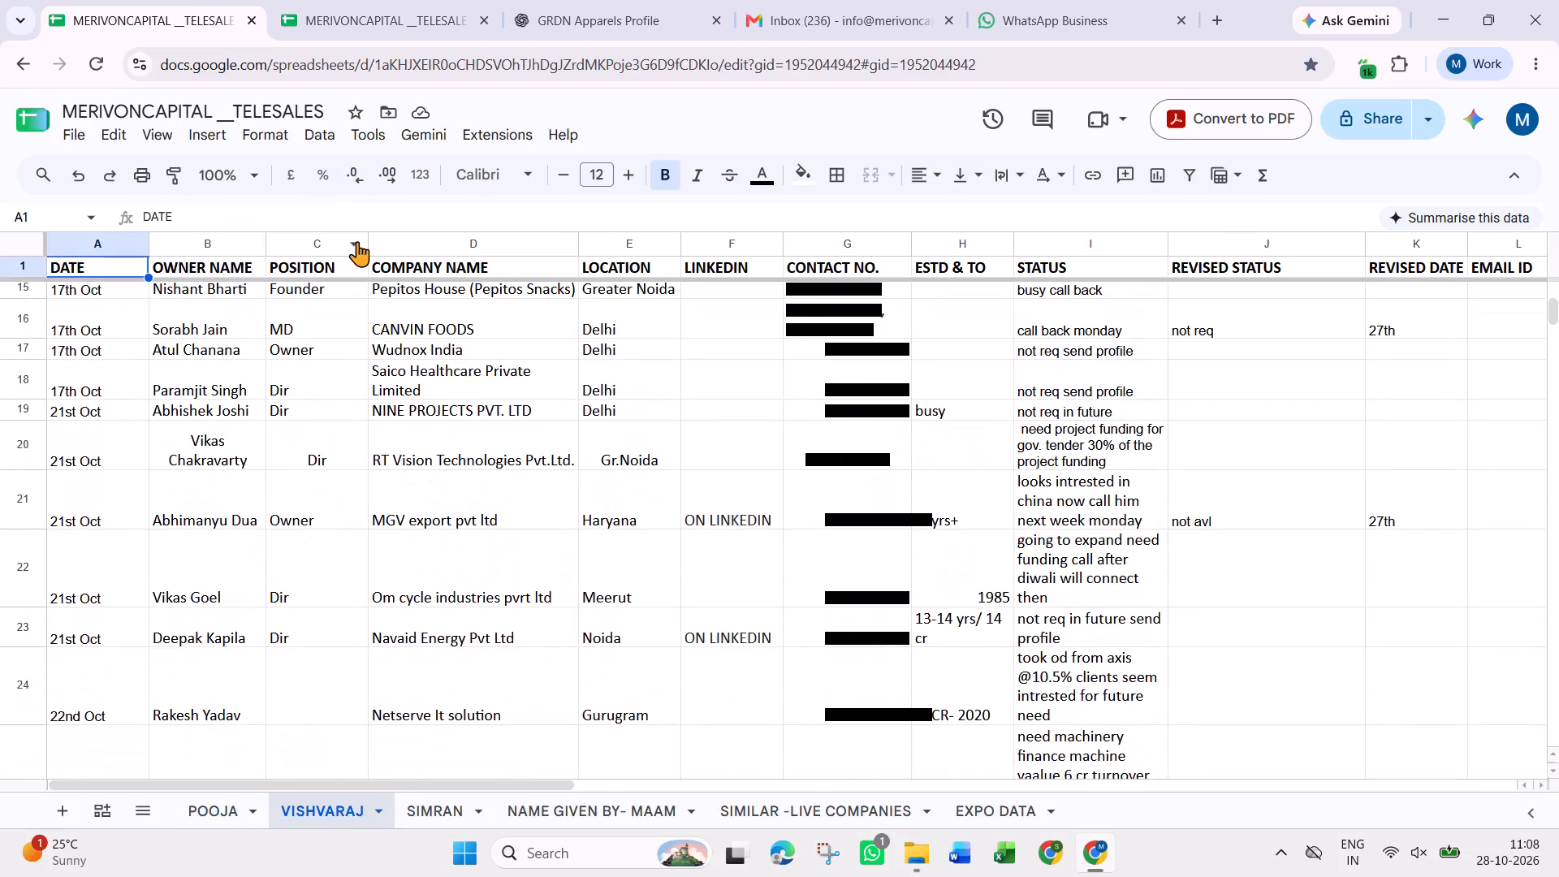
Return to the POOJA sheet and select the company name SD Industries in row 8.
{"action": "left_click", "coordinate": [327, 6]}
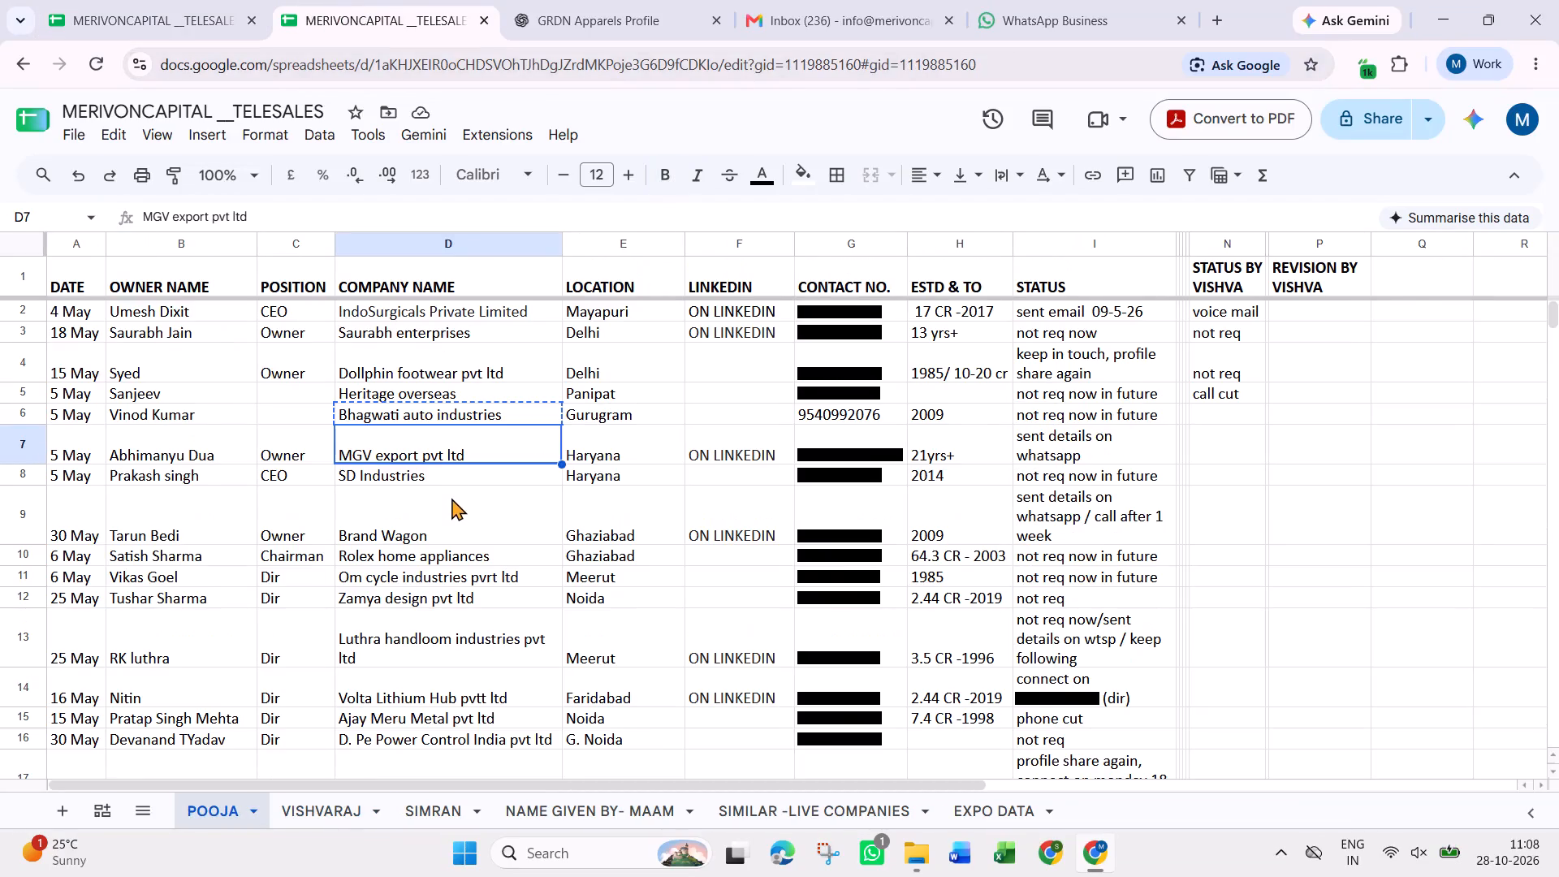
{"action": "left_click", "coordinate": [451, 481]}
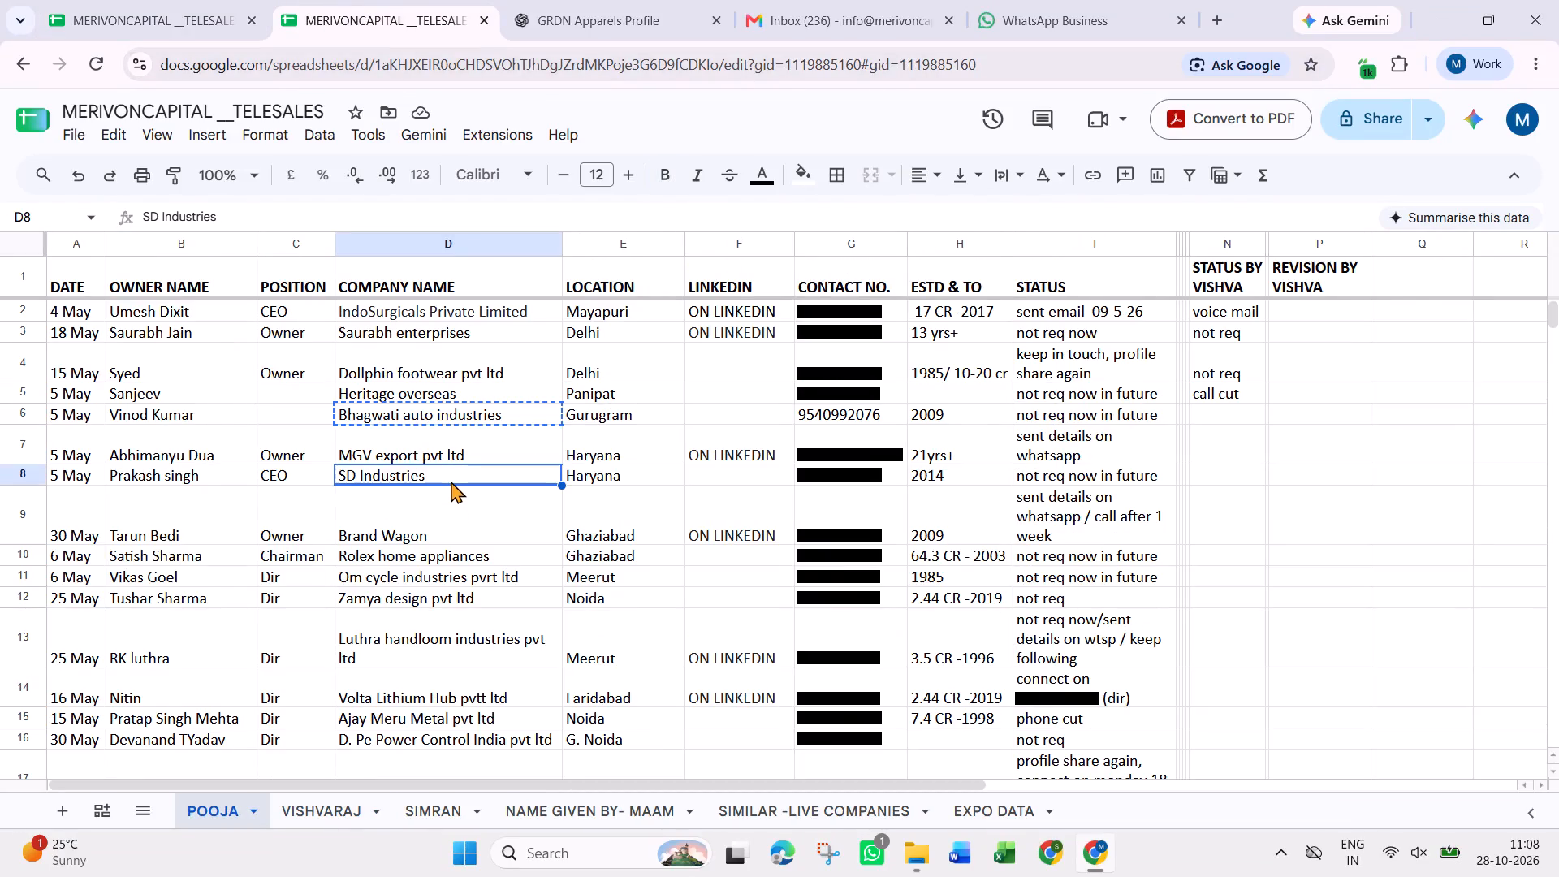
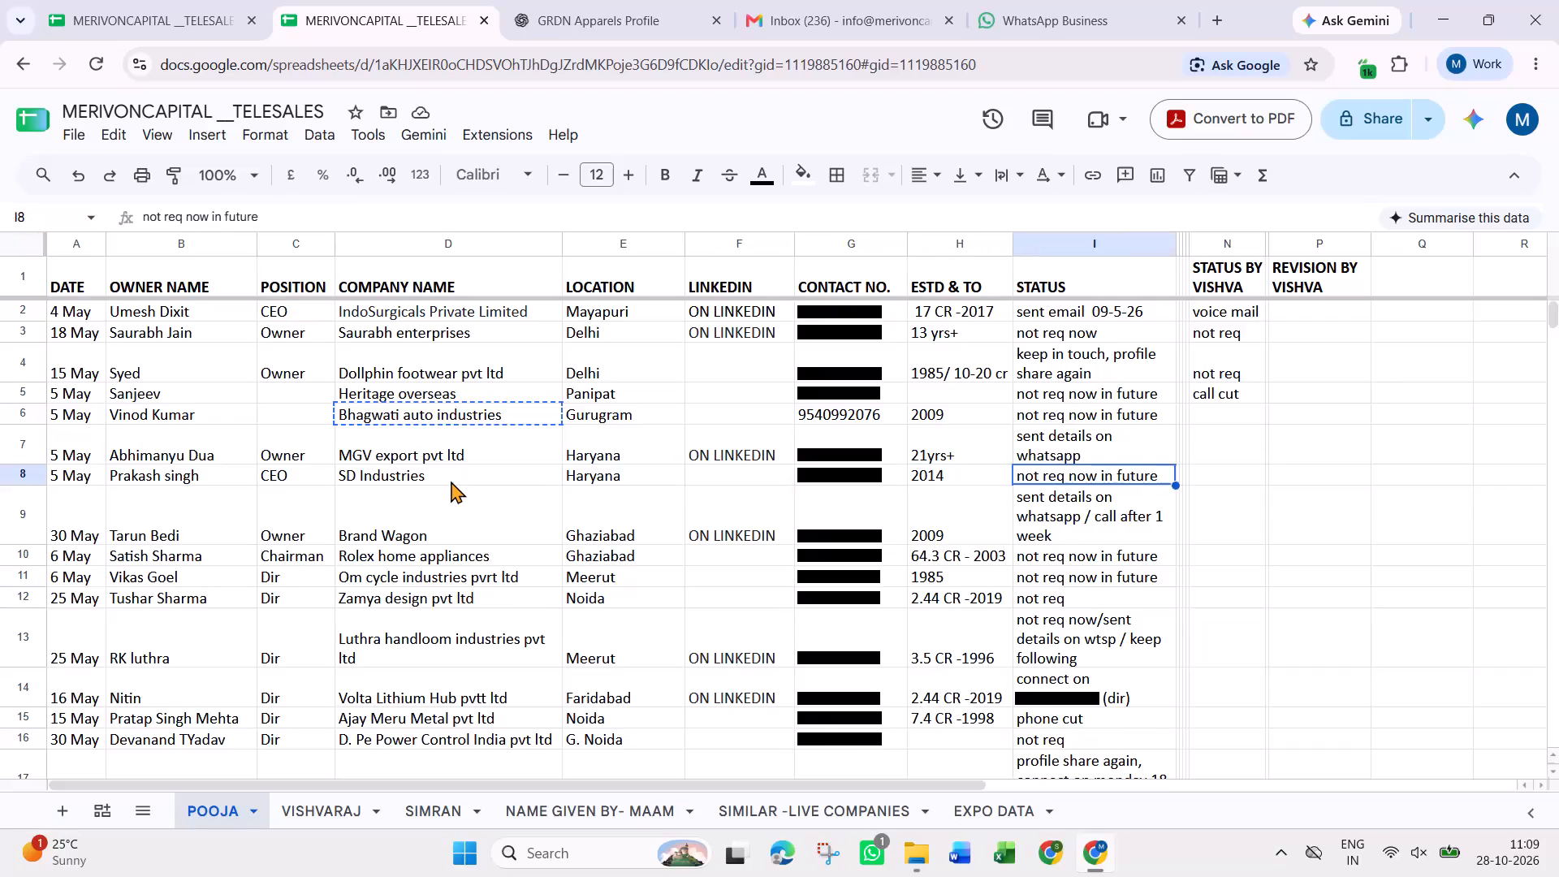
Enter "not avl" as the STATUS BY VISHVA for SD Industries in row 8 of the POOJA sheet.
{"action": "key", "text": "Right"}
{"action": "key", "text": "Right"}
{"action": "key", "text": "Right"}
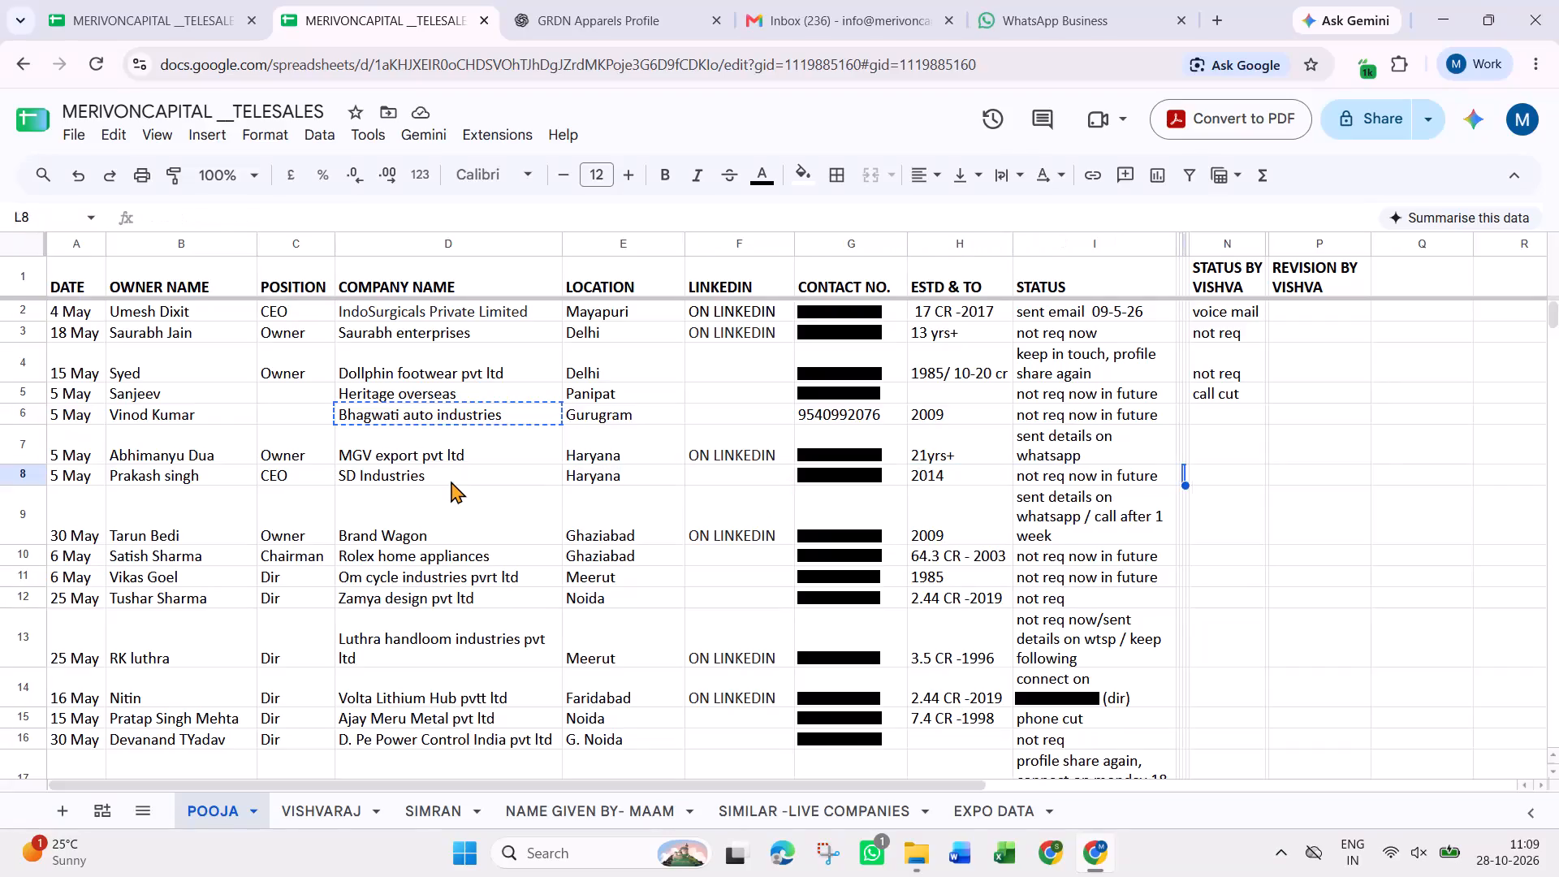
{"action": "key", "text": "Right"}
{"action": "key", "text": "Right"}
{"action": "type", "text": "not avl"}
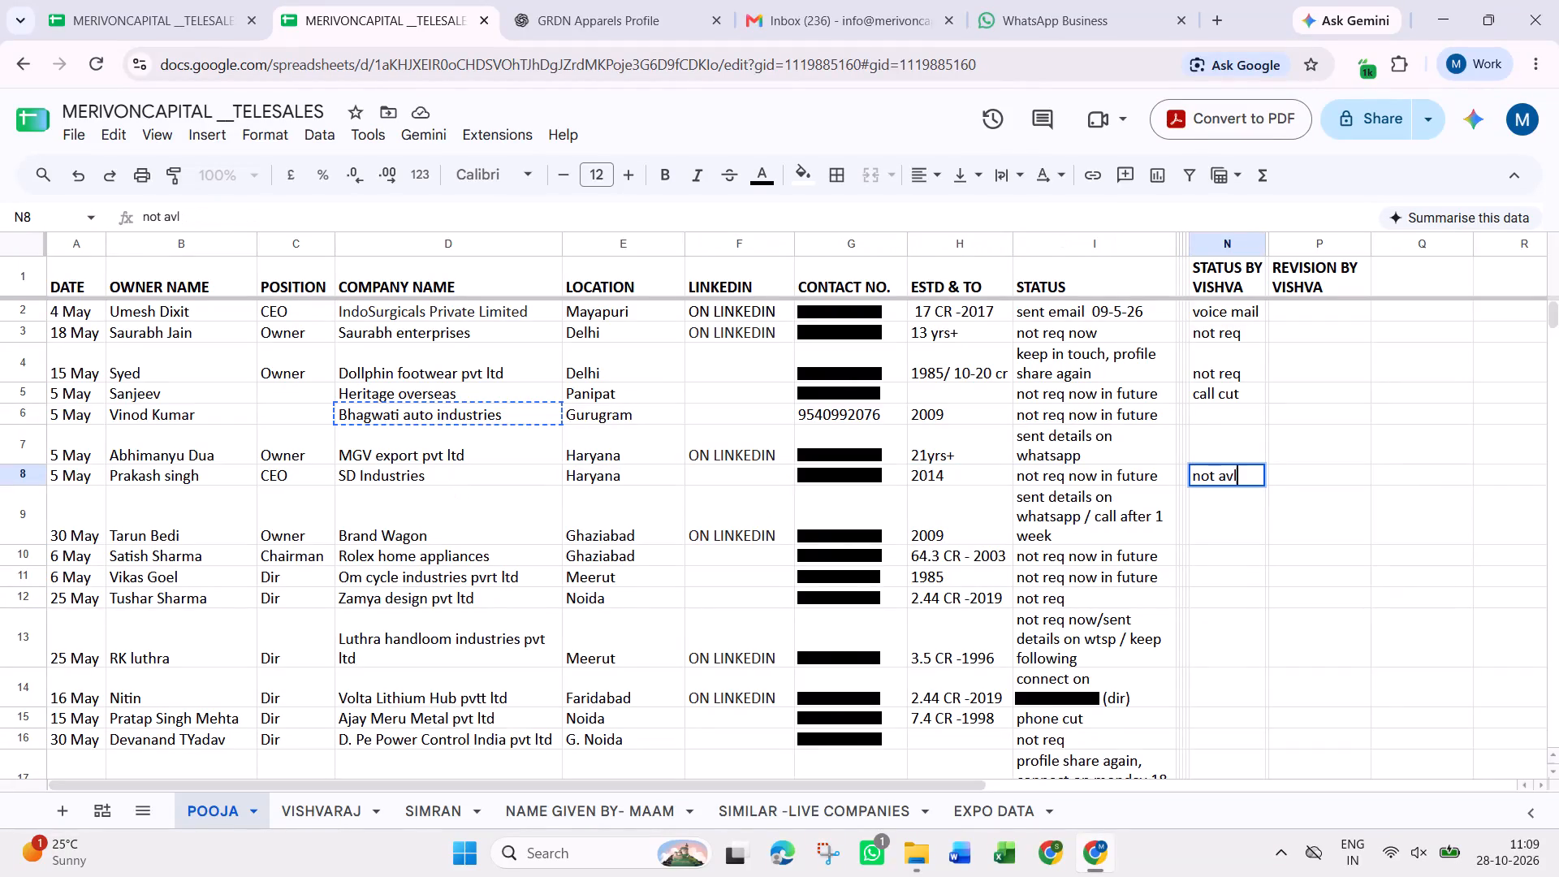
{"action": "key", "text": "Return"}
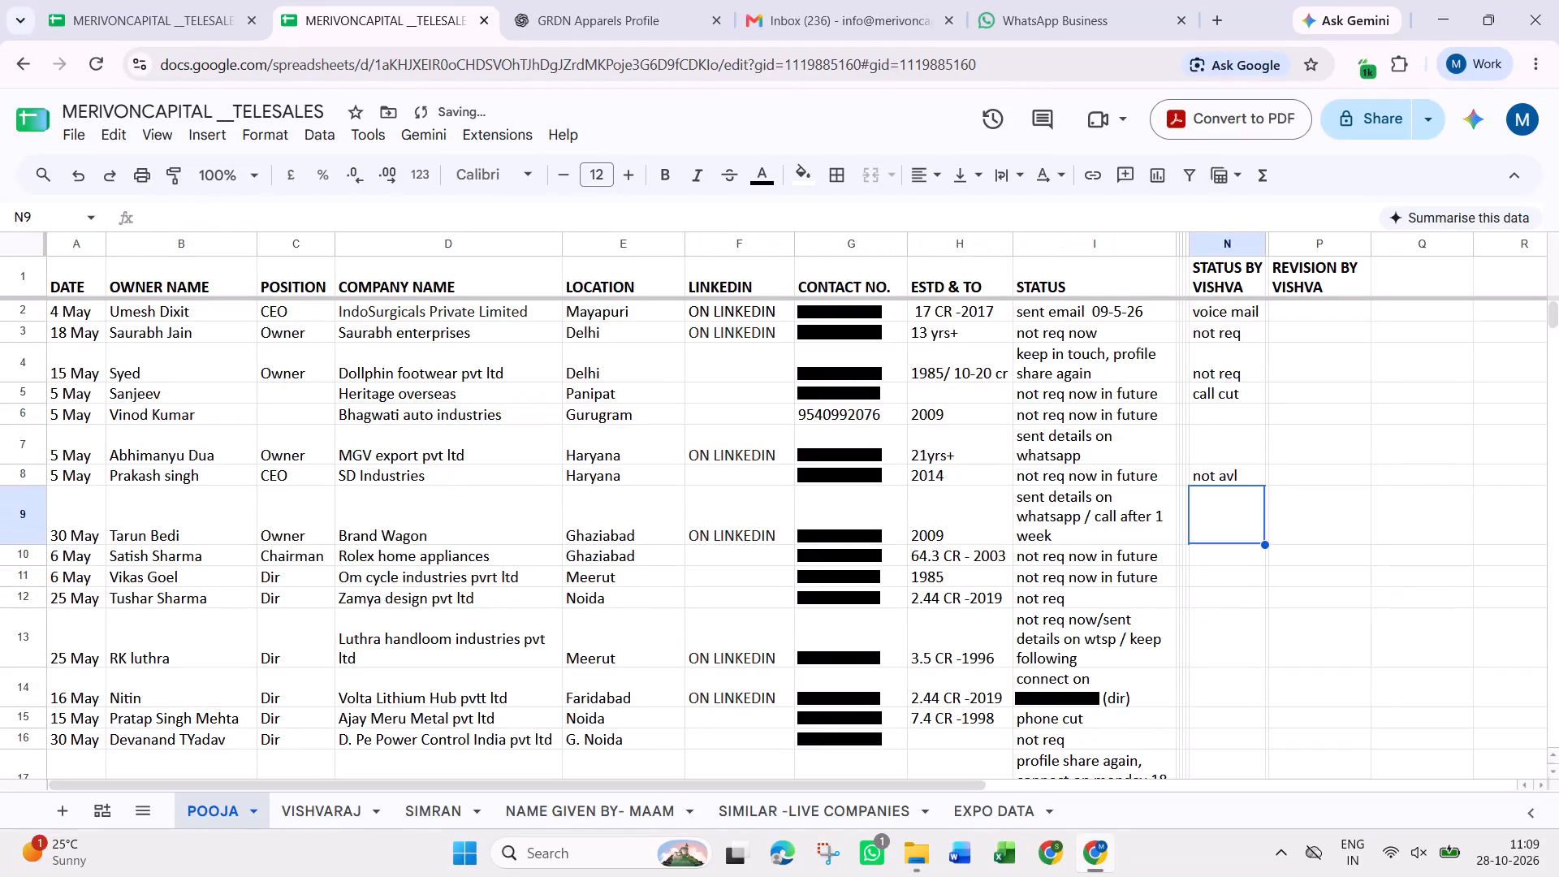
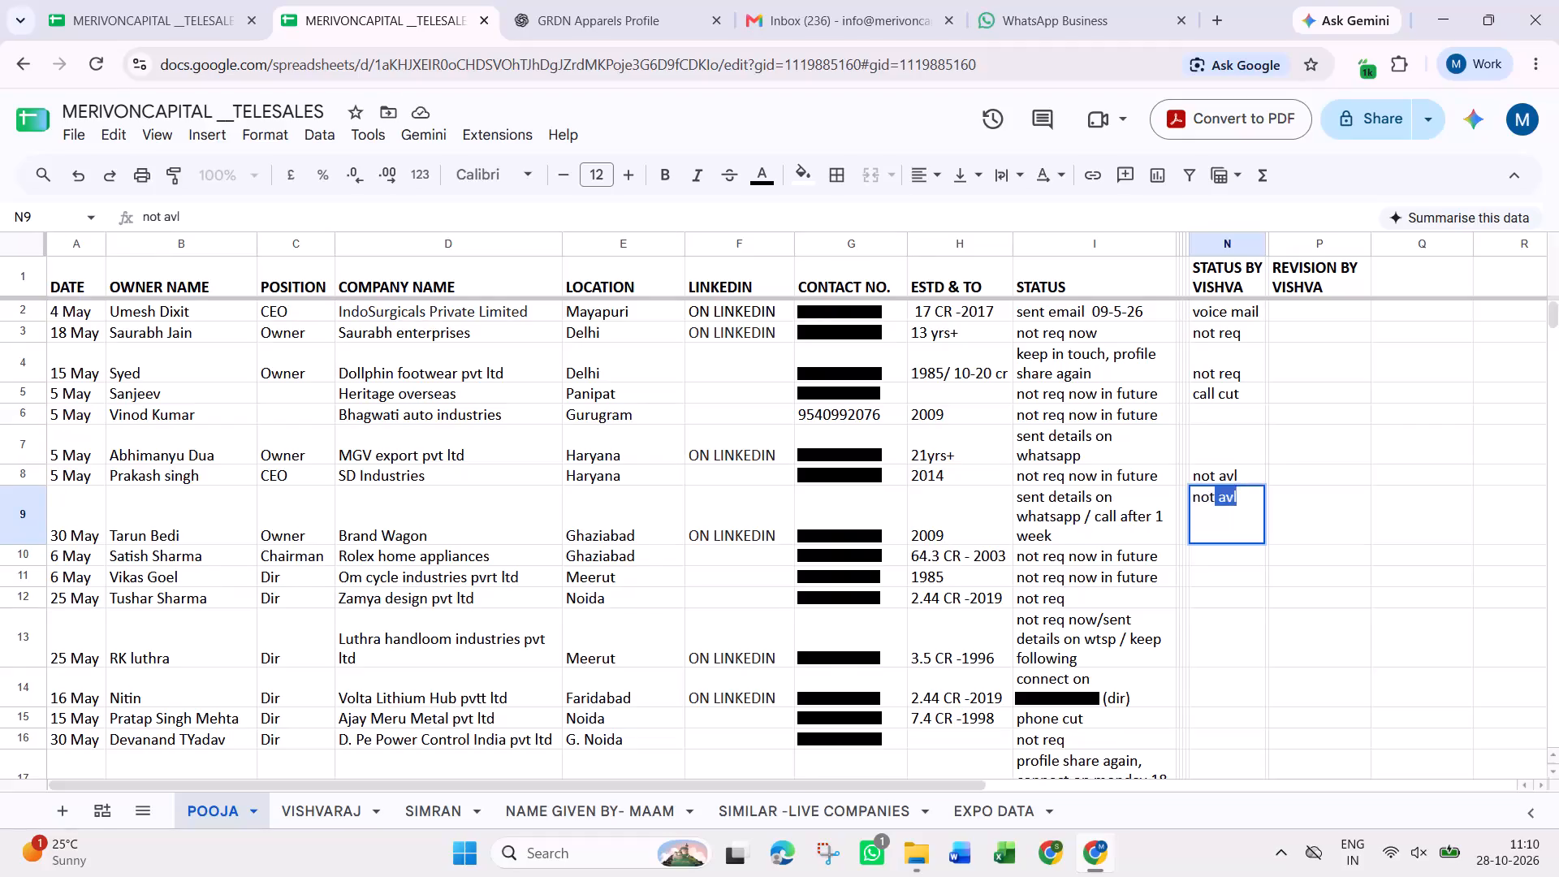
Enter "not req" as the STATUS BY VISHVA for Brand Wagon in row 9 of the POOJA sheet.
{"action": "key", "text": "q"}
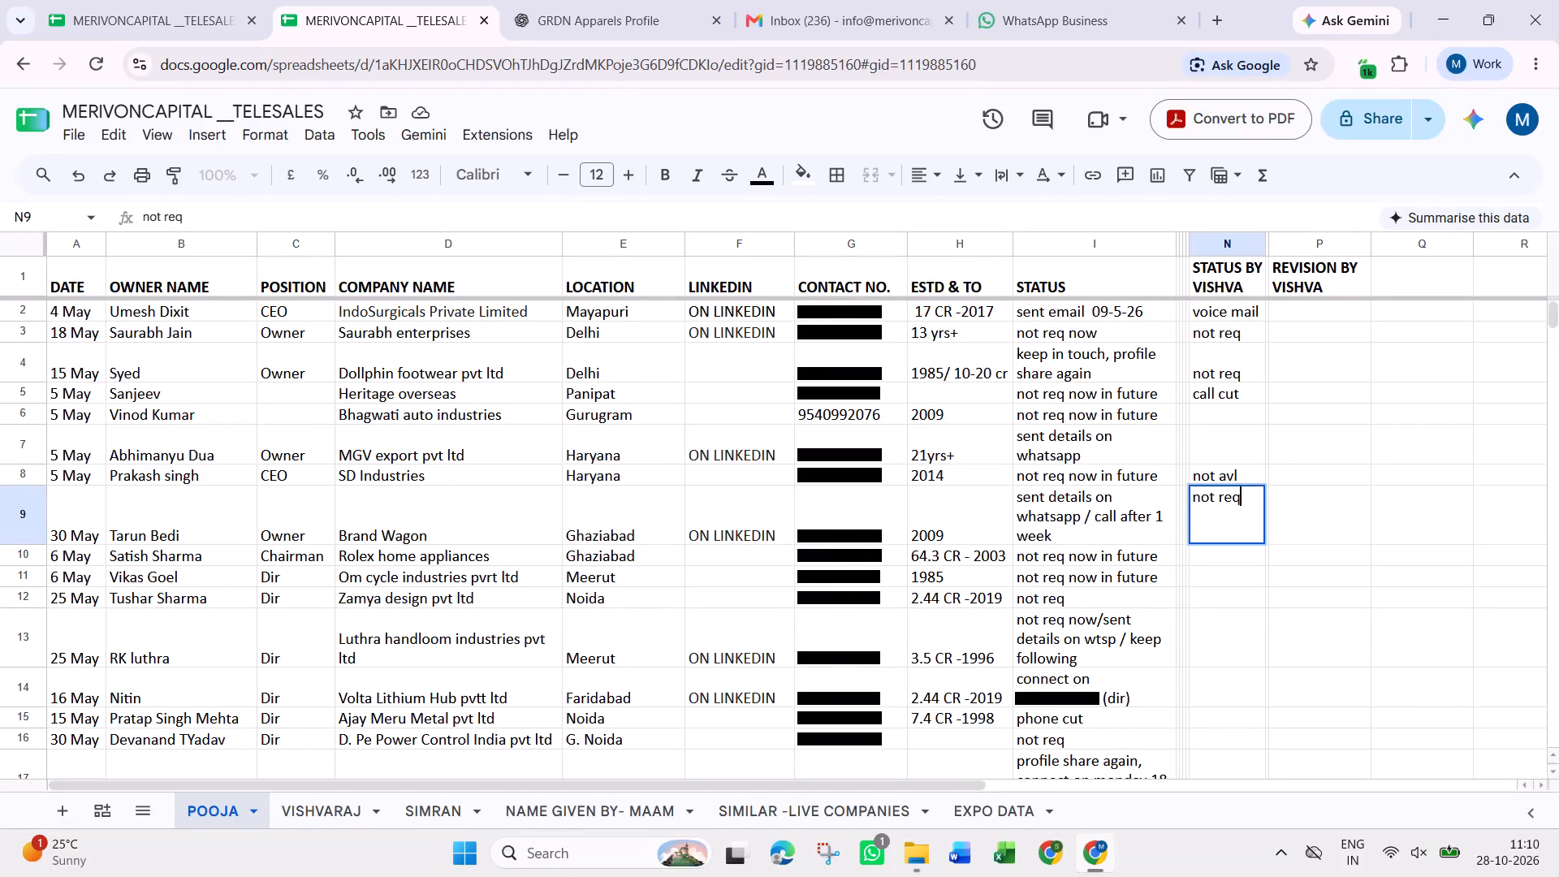
{"action": "key", "text": "Return"}
{"action": "key", "text": "backslash"}
{"action": "key", "text": "BackSpace"}
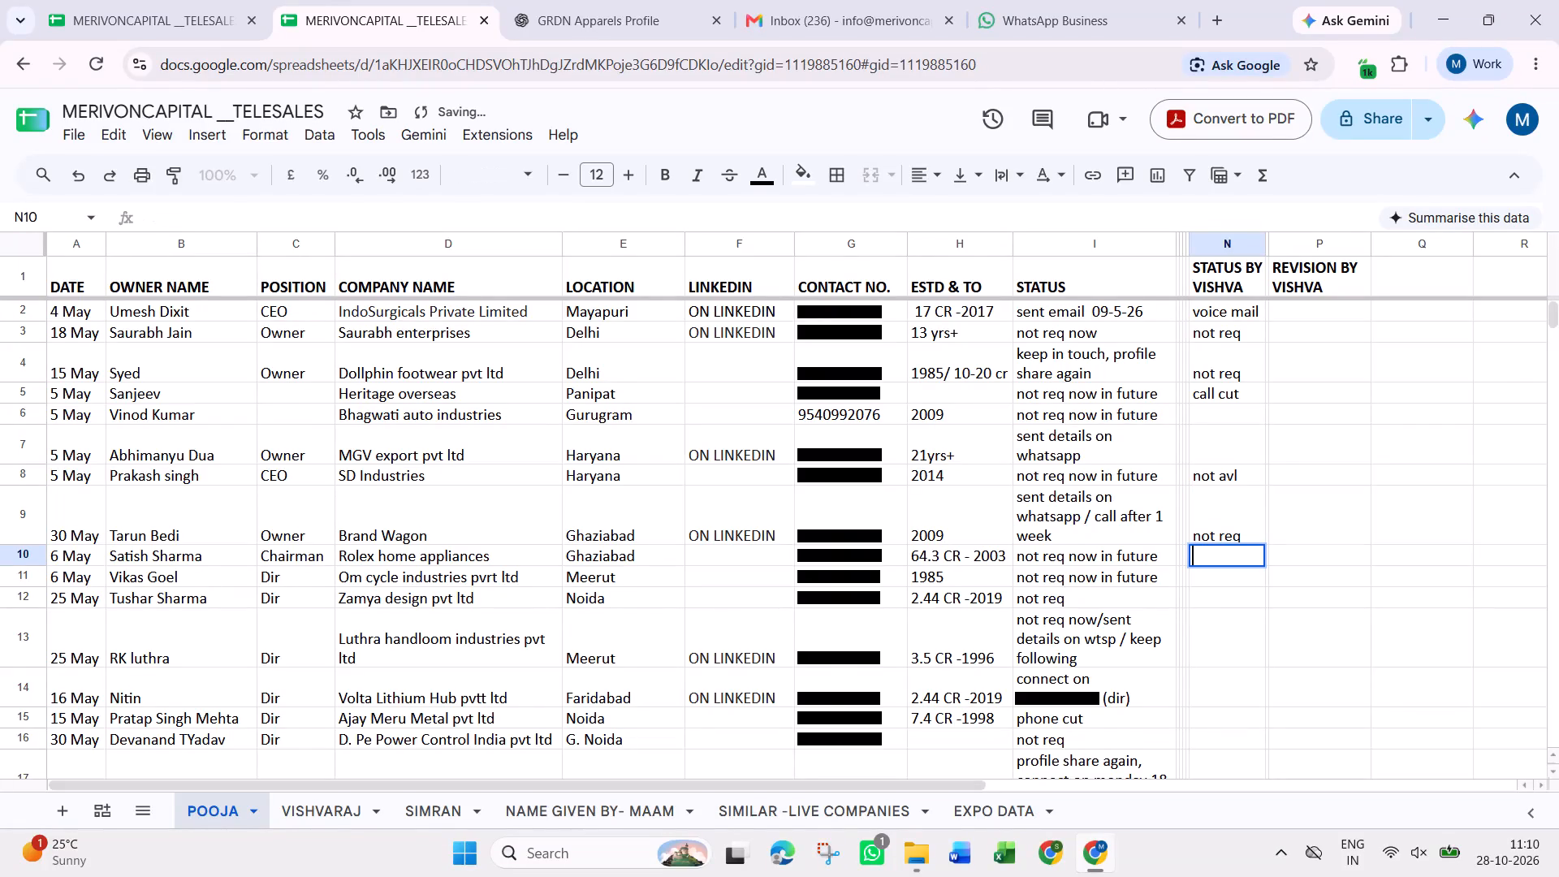
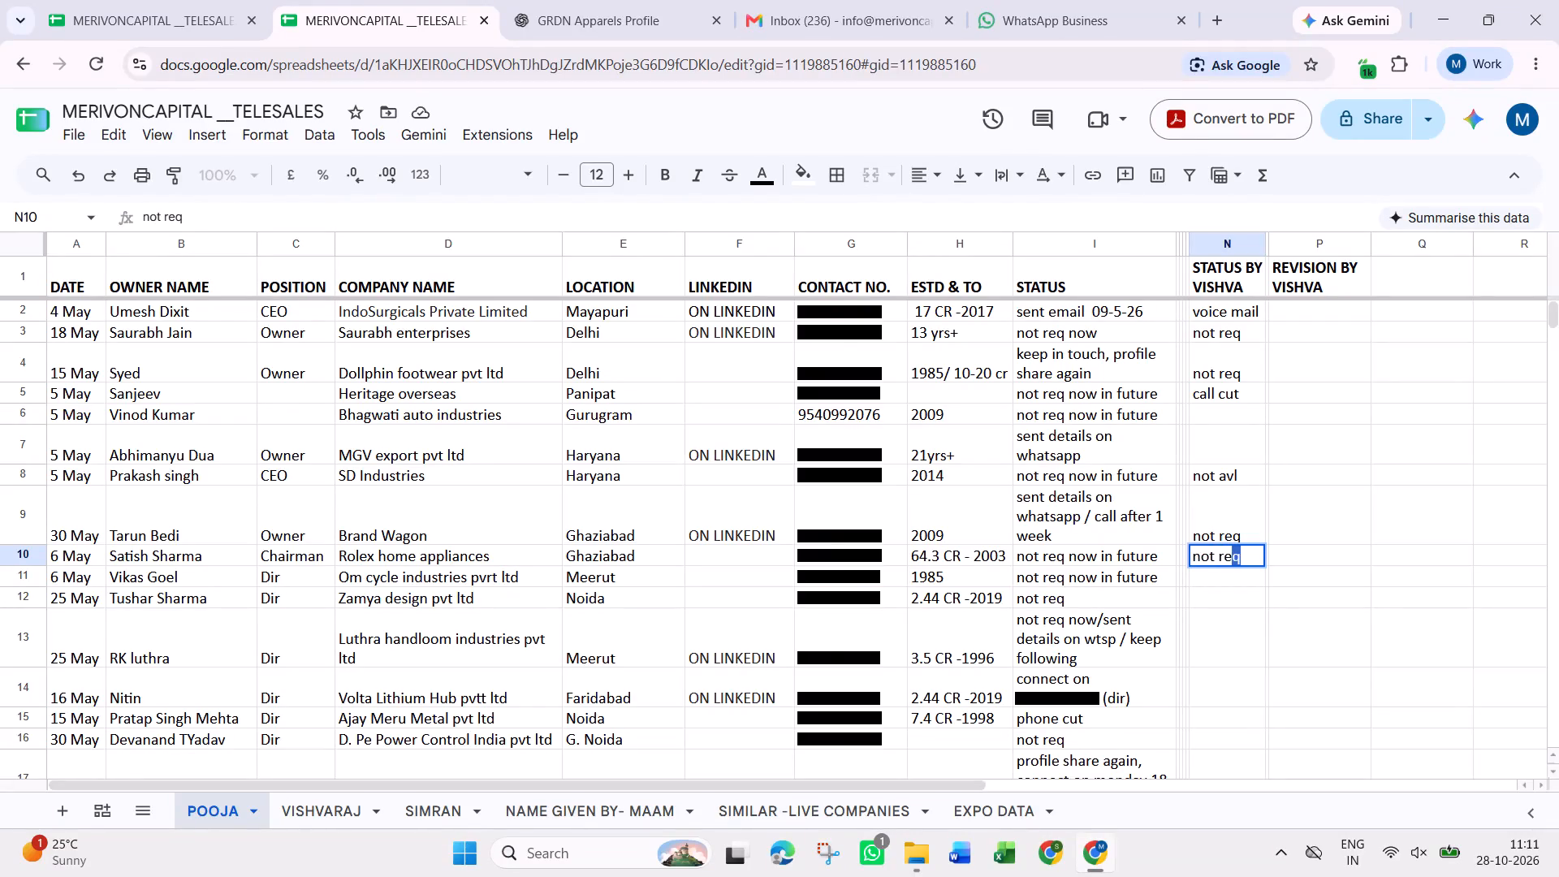
Enter "not req" as the STATUS BY VISHVA for Rolex home appliances in row 10, leaving row 11 blank.
{"action": "key", "text": "Return"}
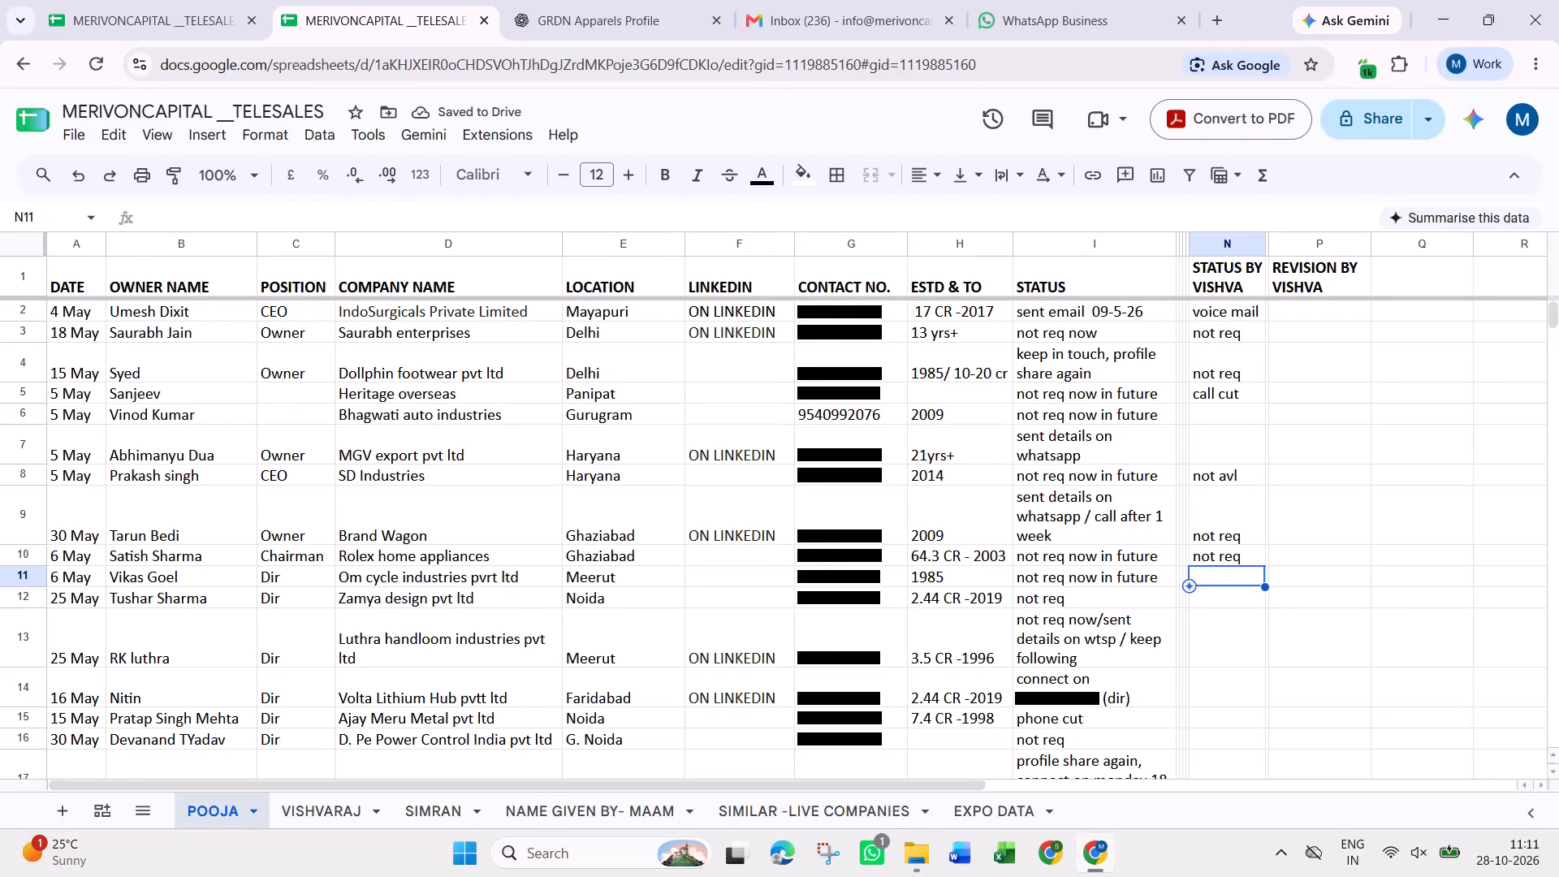
{"action": "key", "text": "Return"}
{"action": "key", "text": "Return"}
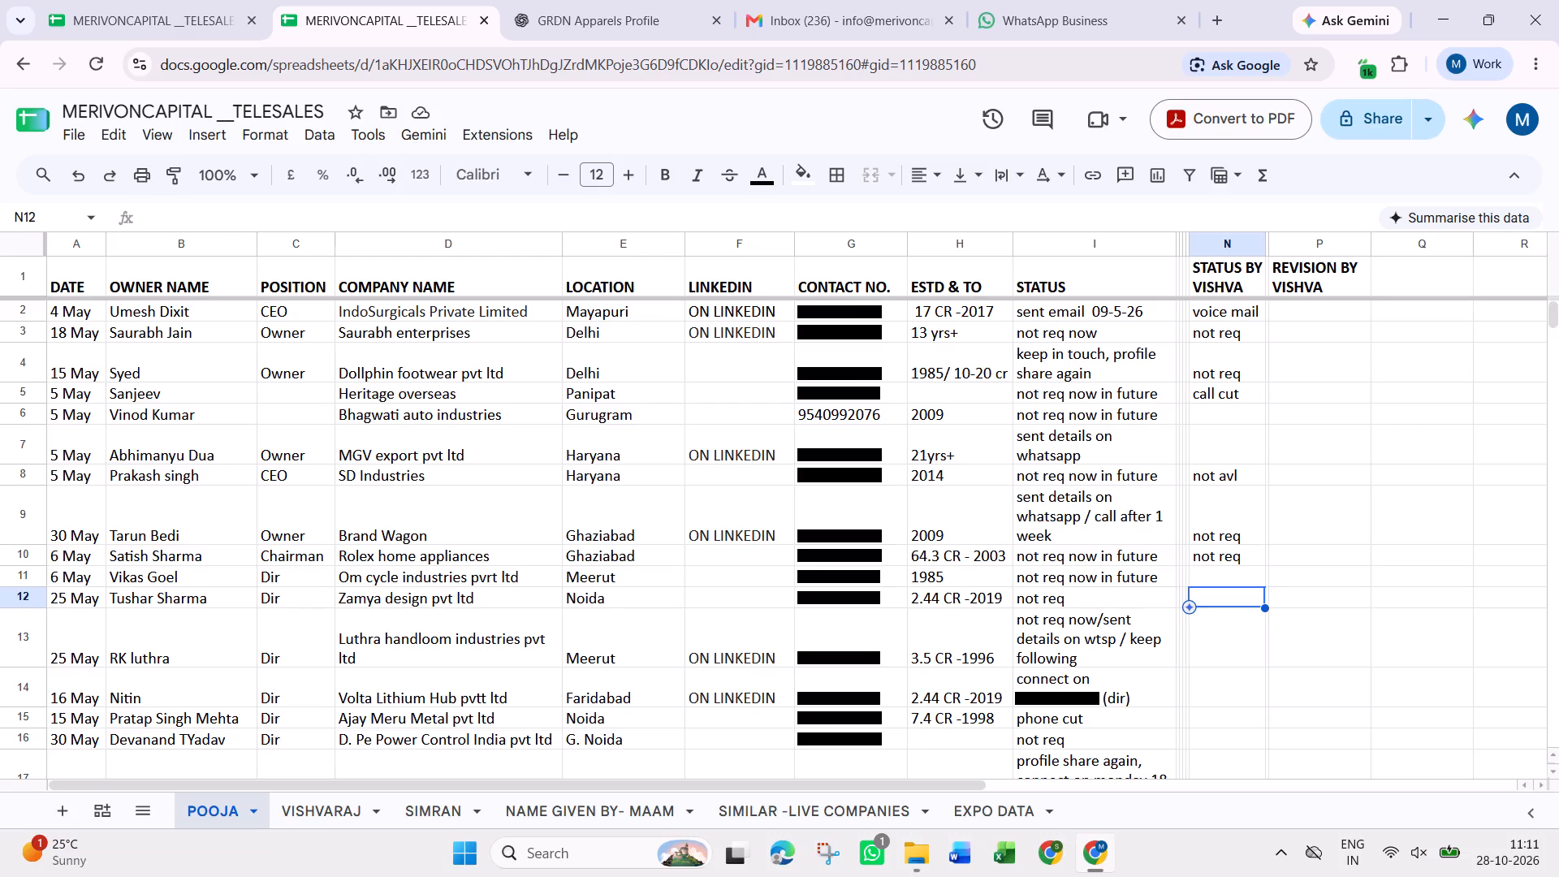
{"action": "right_click", "coordinate": [451, 481]}
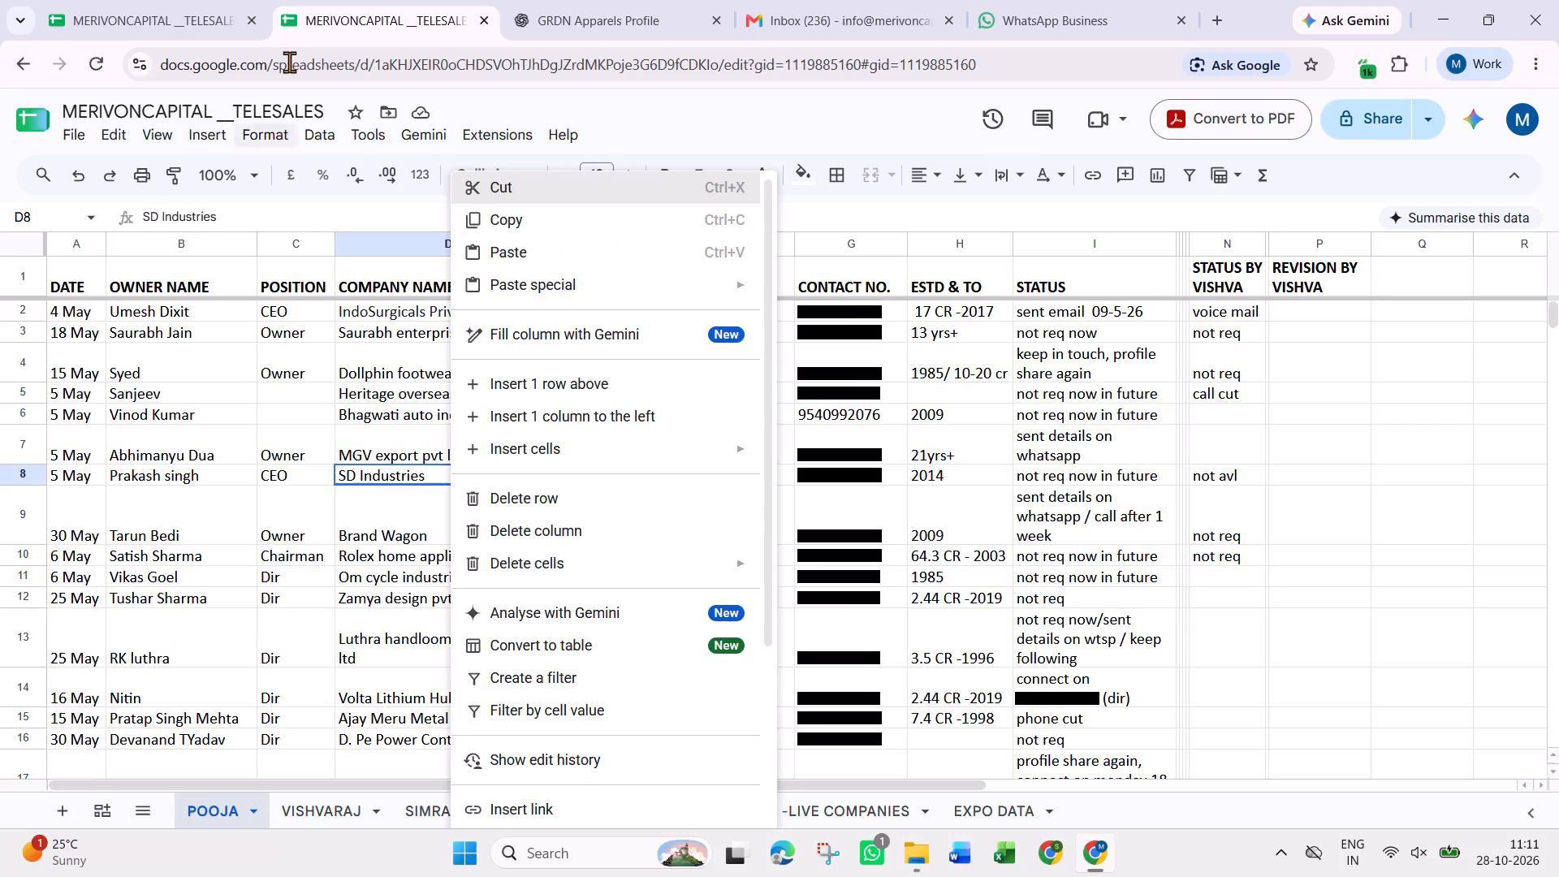
{"action": "left_click", "coordinate": [681, 1]}
{"action": "left_click", "coordinate": [369, 14]}
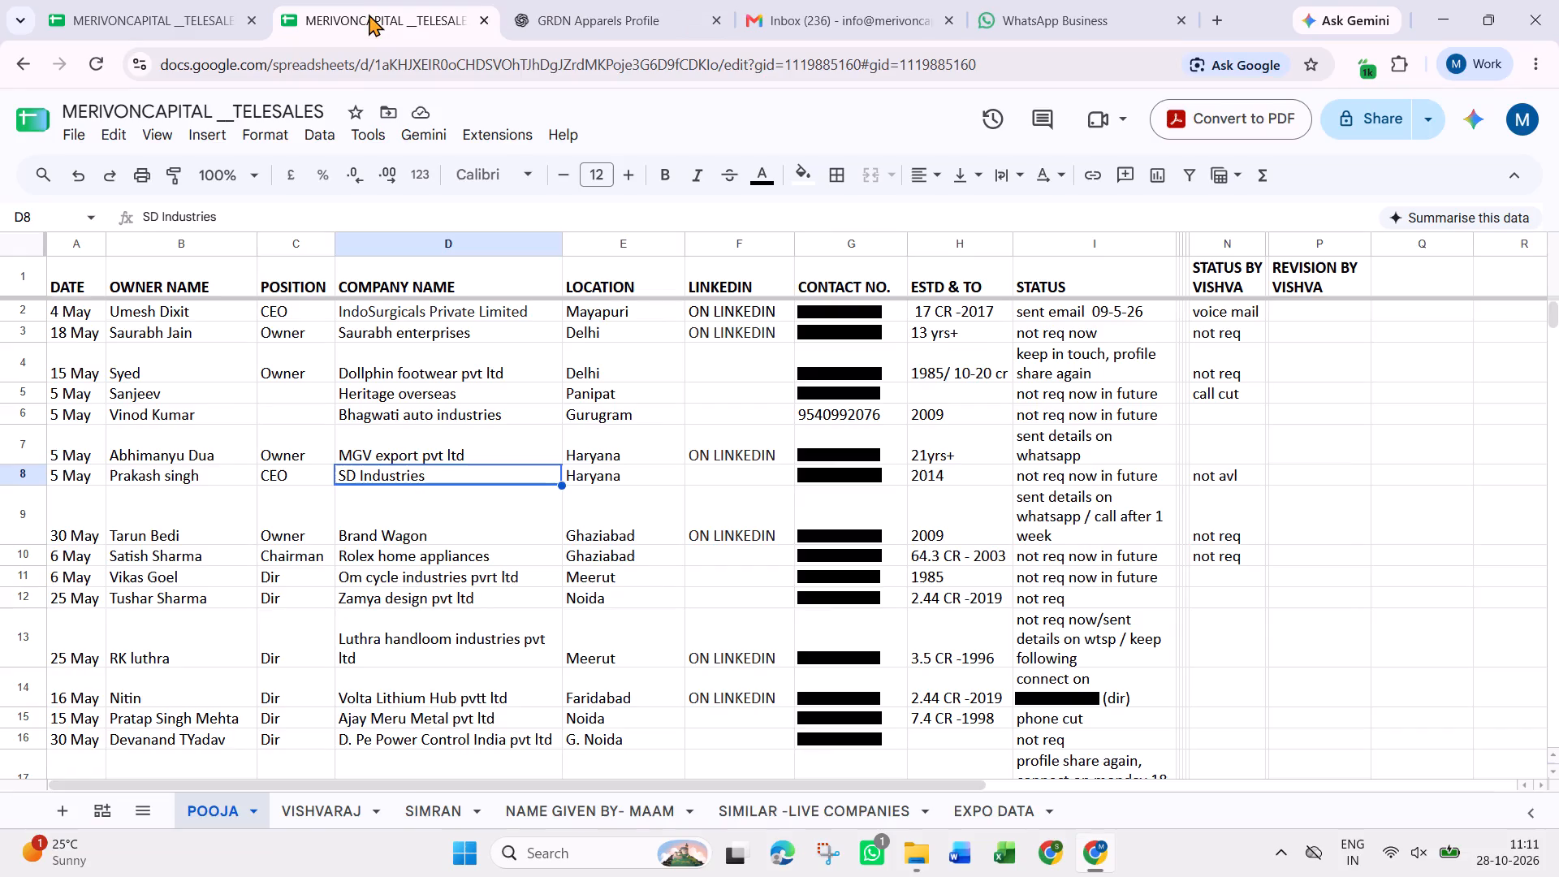
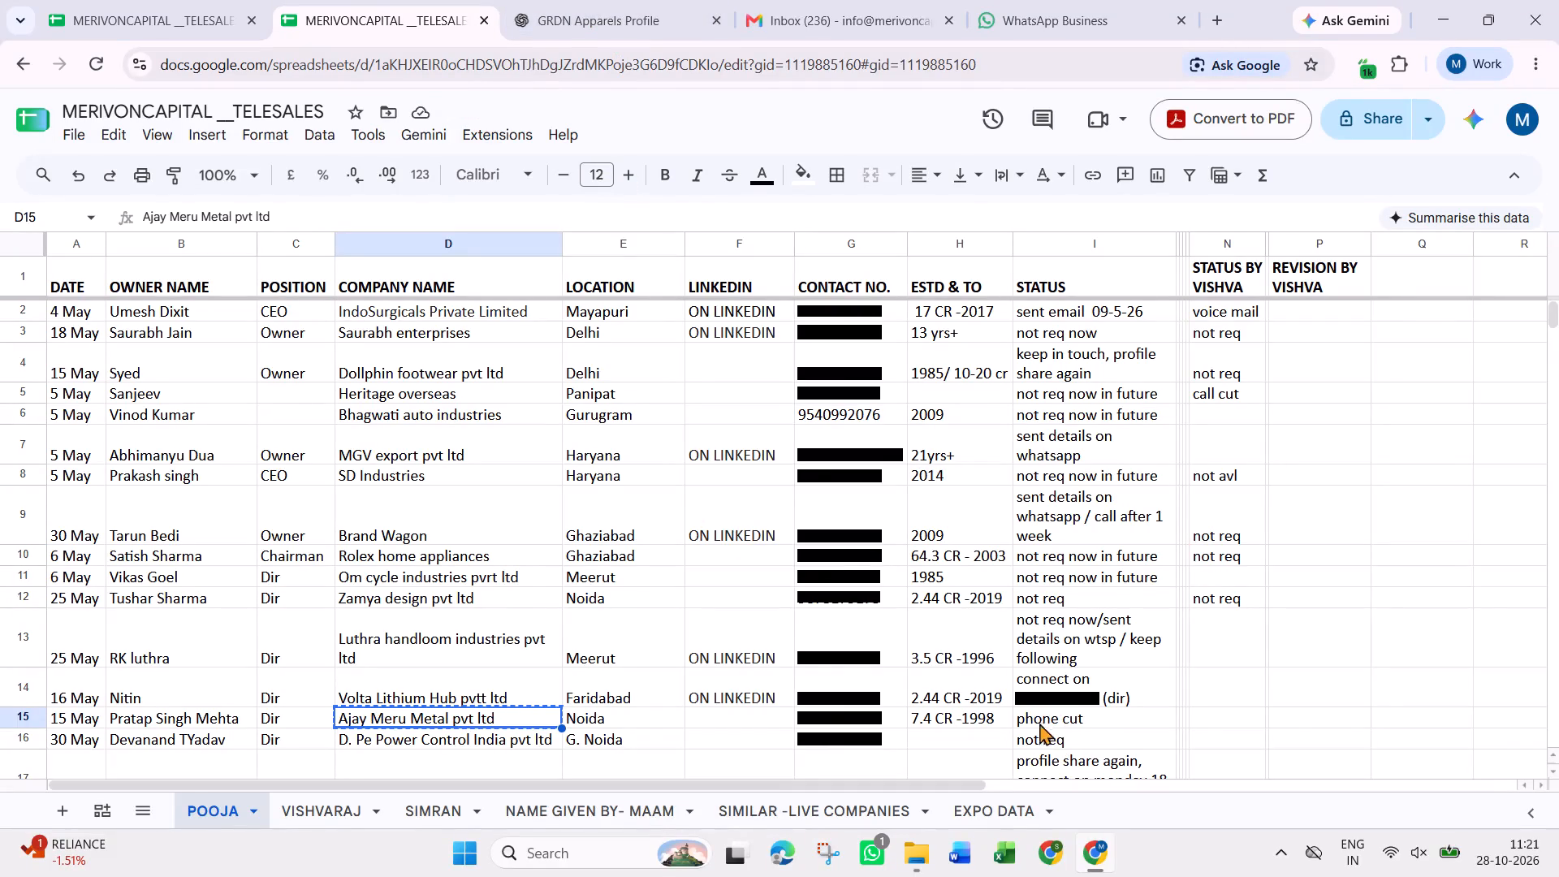
Enter "not req" as the STATUS BY VISHVA for Ajay Meru Metal pvt ltd in the POOJA sheet.
{"action": "left_click", "coordinate": [868, 714]}
{"action": "key", "text": "Right"}
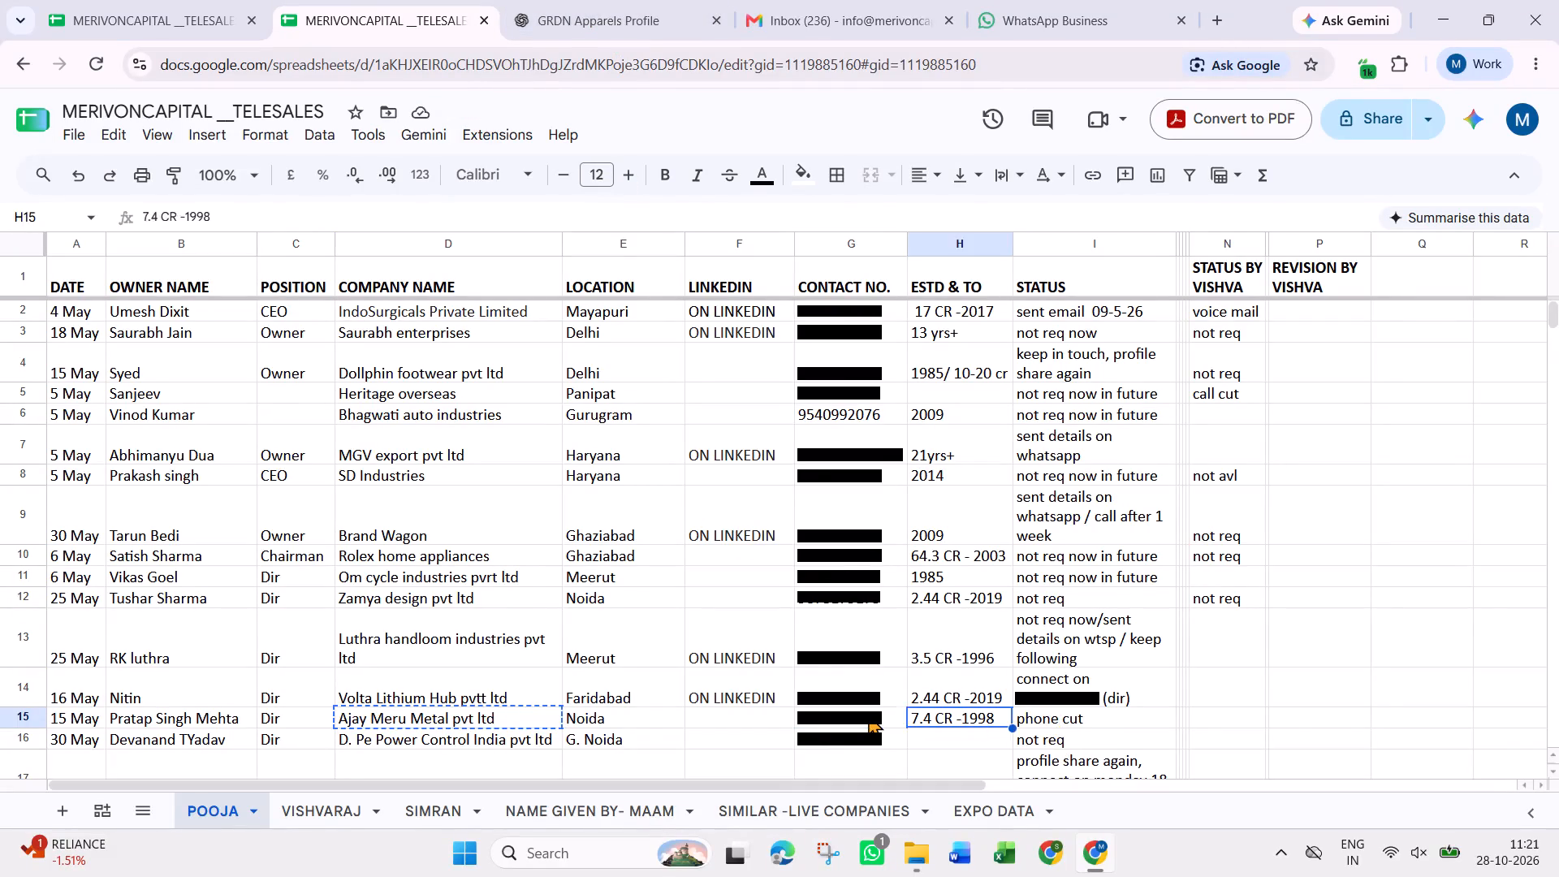
{"action": "key", "text": "Right"}
{"action": "key", "text": "Right"}
{"action": "key", "text": "Right"}
{"action": "key", "text": "Right"}
{"action": "key", "text": "Right"}
{"action": "key", "text": "Right"}
{"action": "key", "text": "Right"}
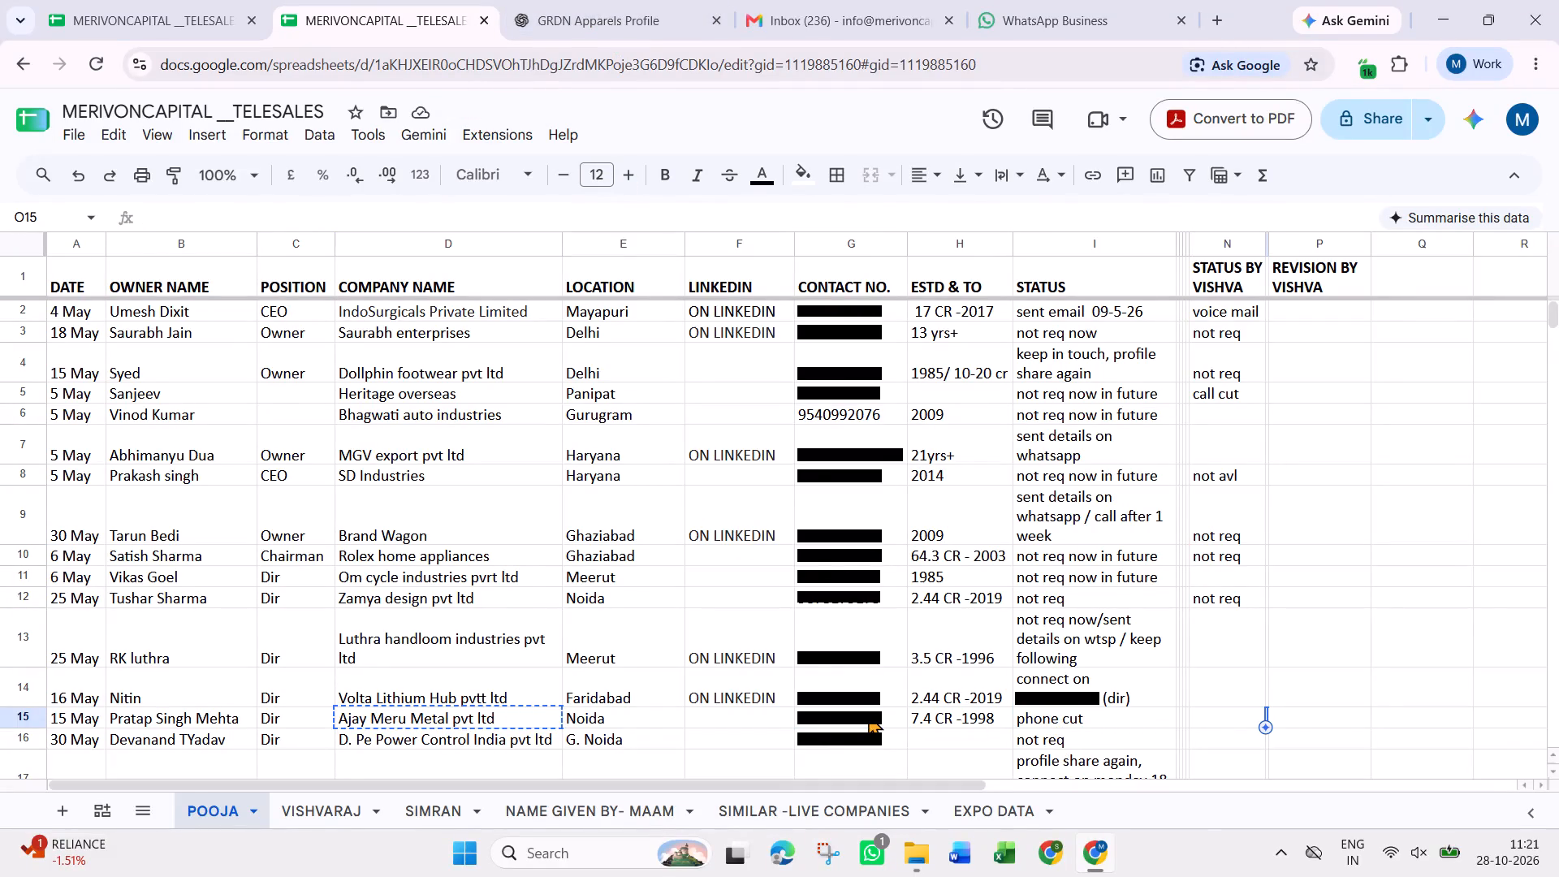
{"action": "key", "text": "Left"}
{"action": "type", "text": "not req"}
{"action": "key", "text": "Return"}
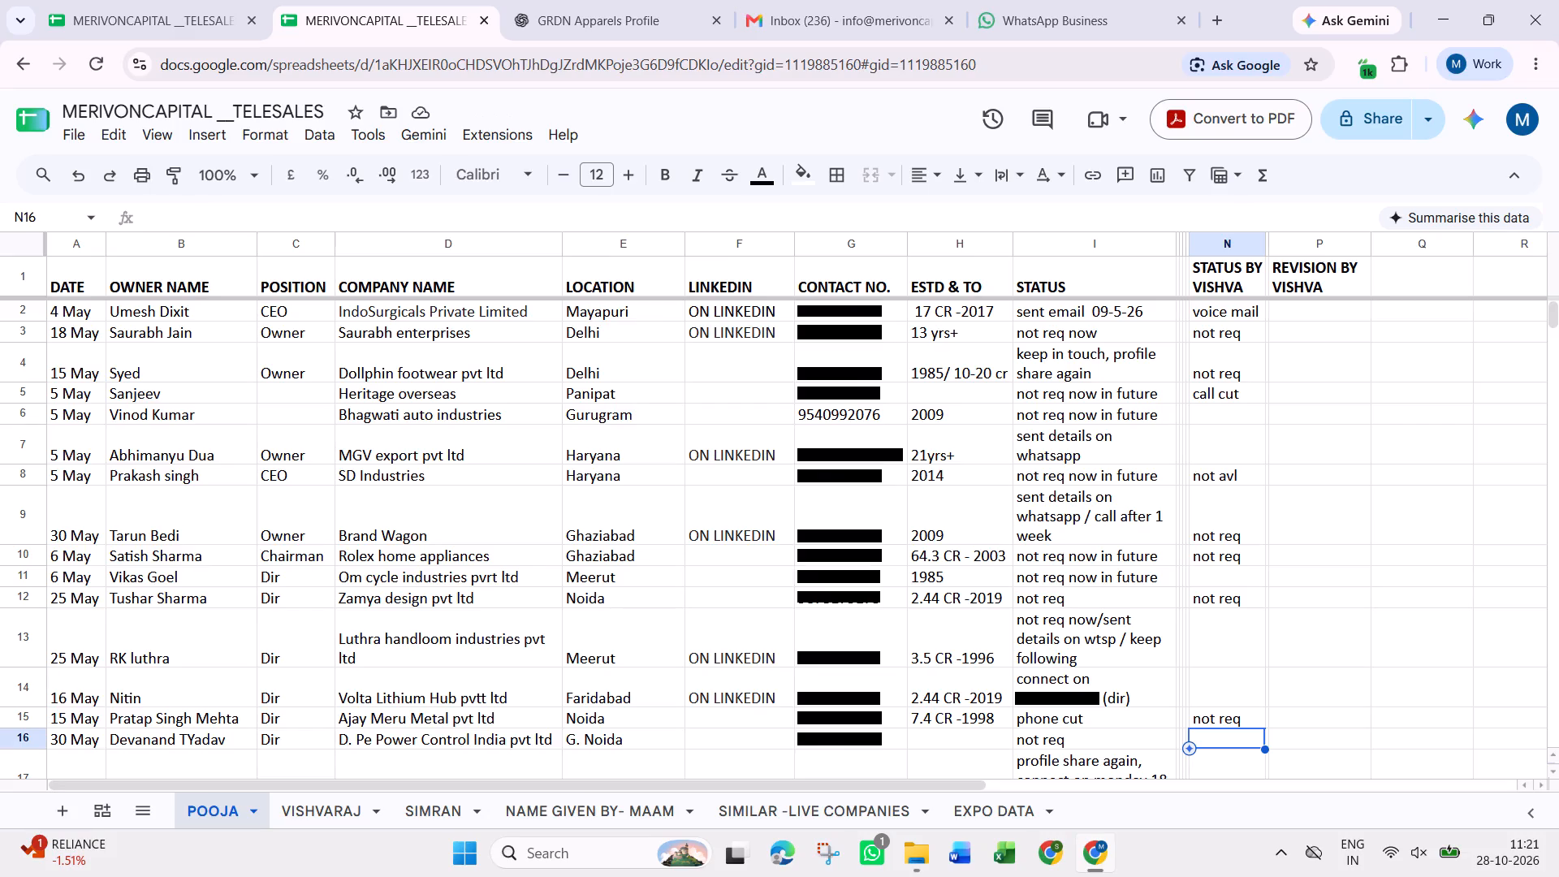
Look through the October call entries in the VISHVARAJ sheet, including their statuses and revised statuses, and return to the POOJA sheet.
{"action": "left_click", "coordinate": [136, 0]}
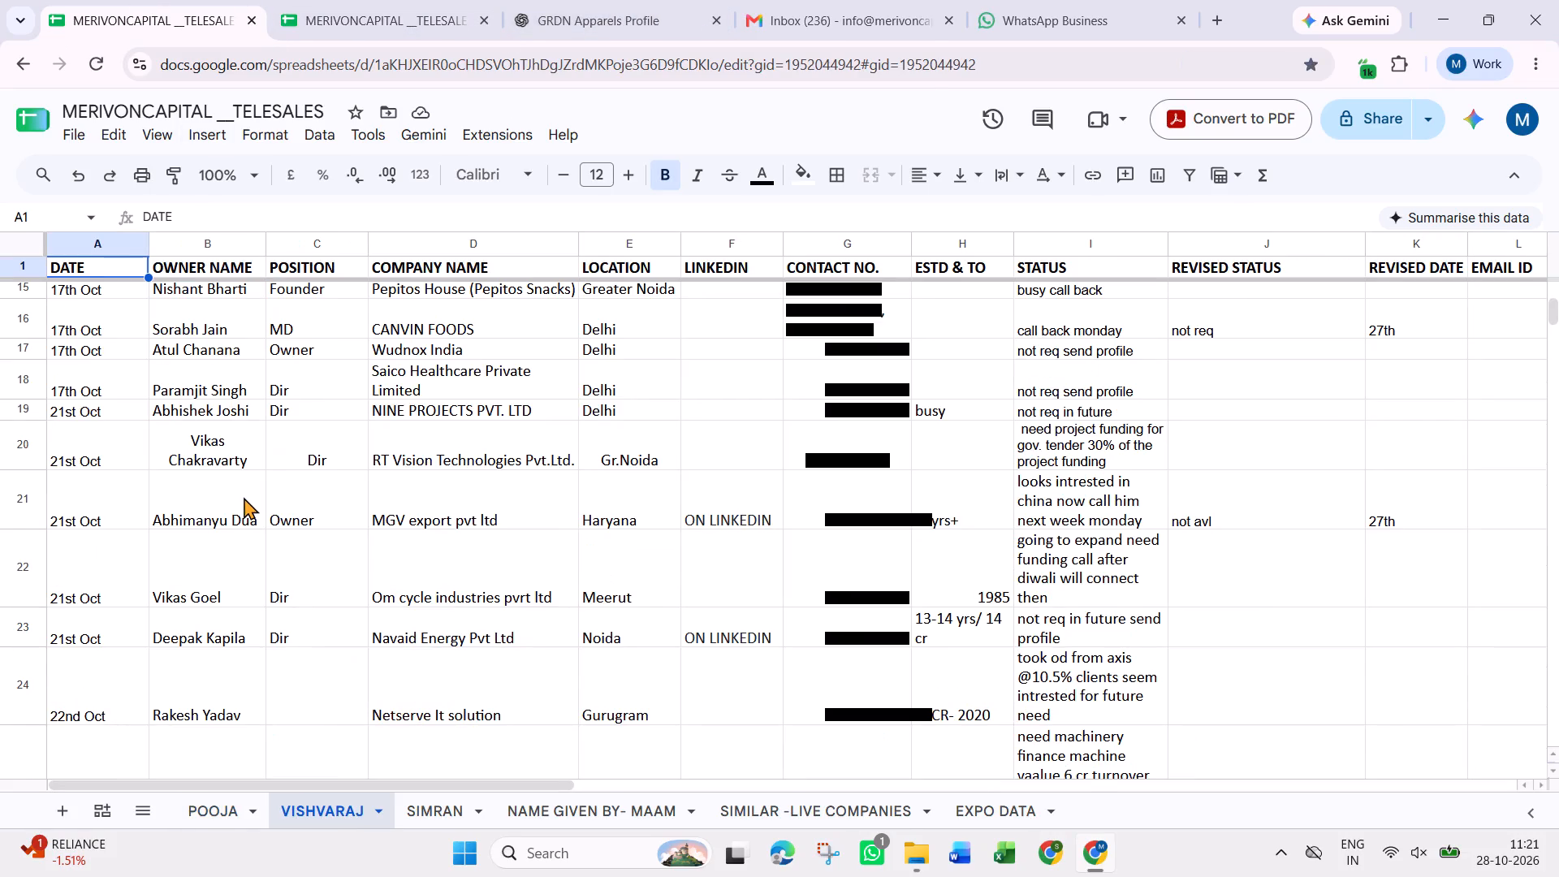
{"action": "scroll", "coordinate": [244, 497], "scroll_direction": "down", "scroll_amount": 6}
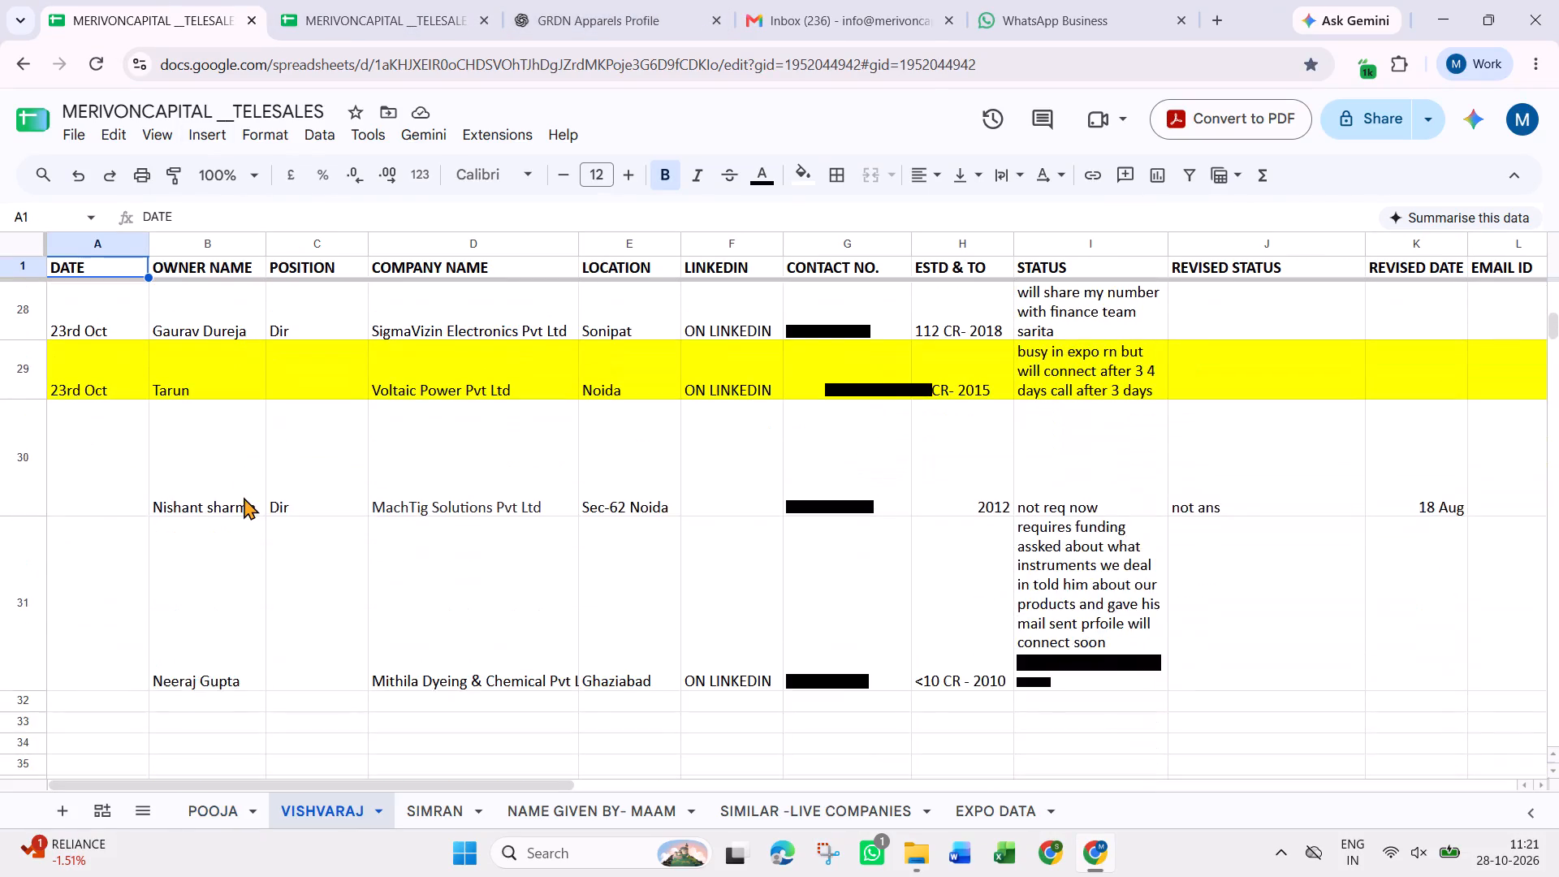
{"action": "scroll", "coordinate": [244, 497], "scroll_direction": "down", "scroll_amount": 1}
{"action": "scroll", "coordinate": [244, 497], "scroll_direction": "up", "scroll_amount": 2}
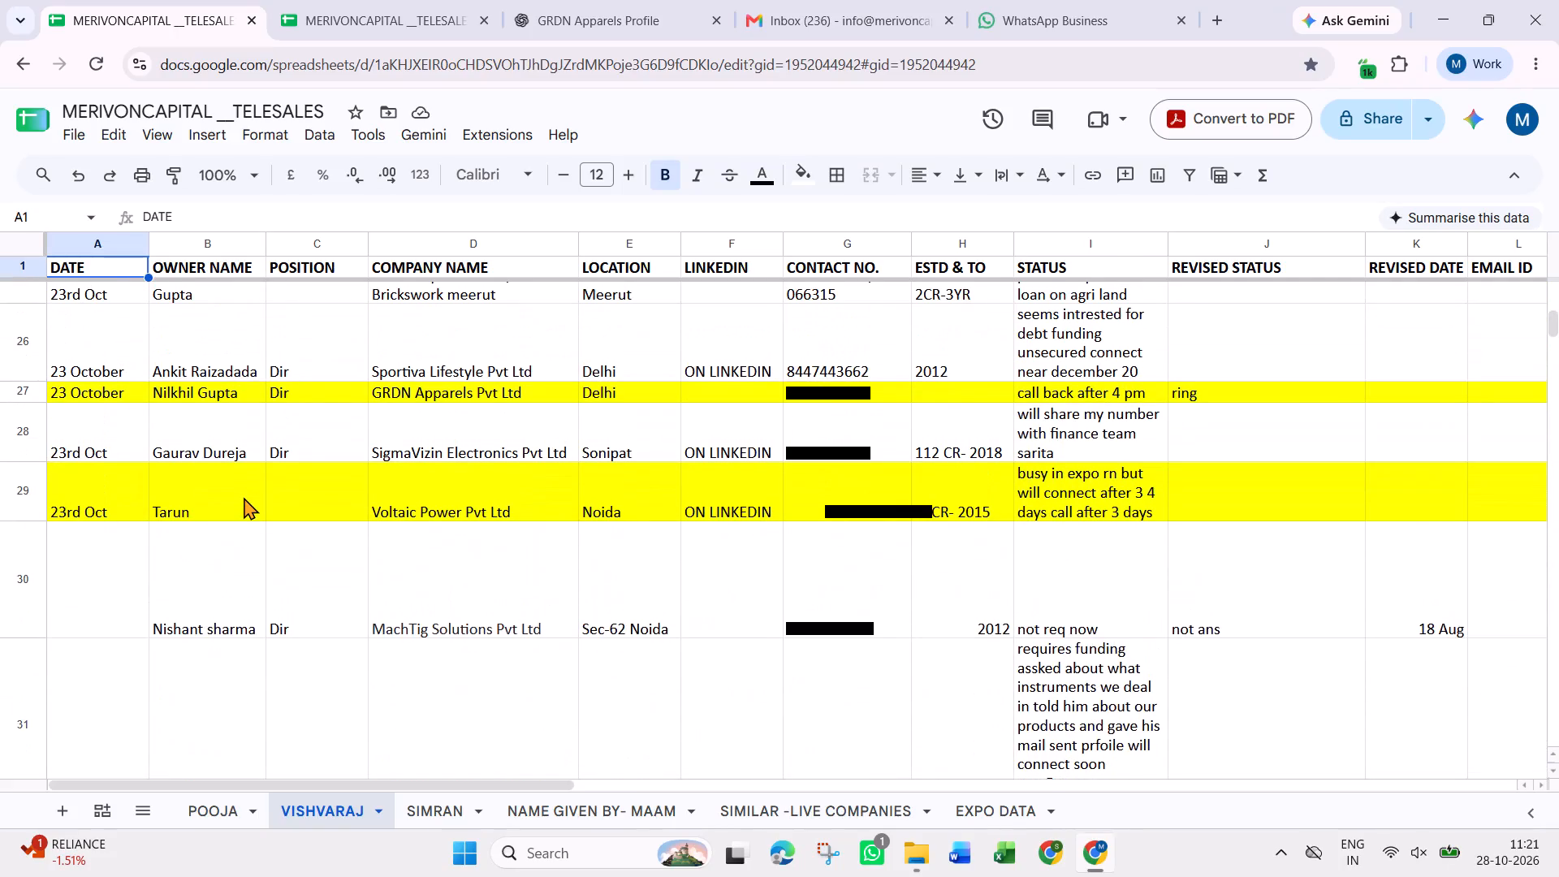
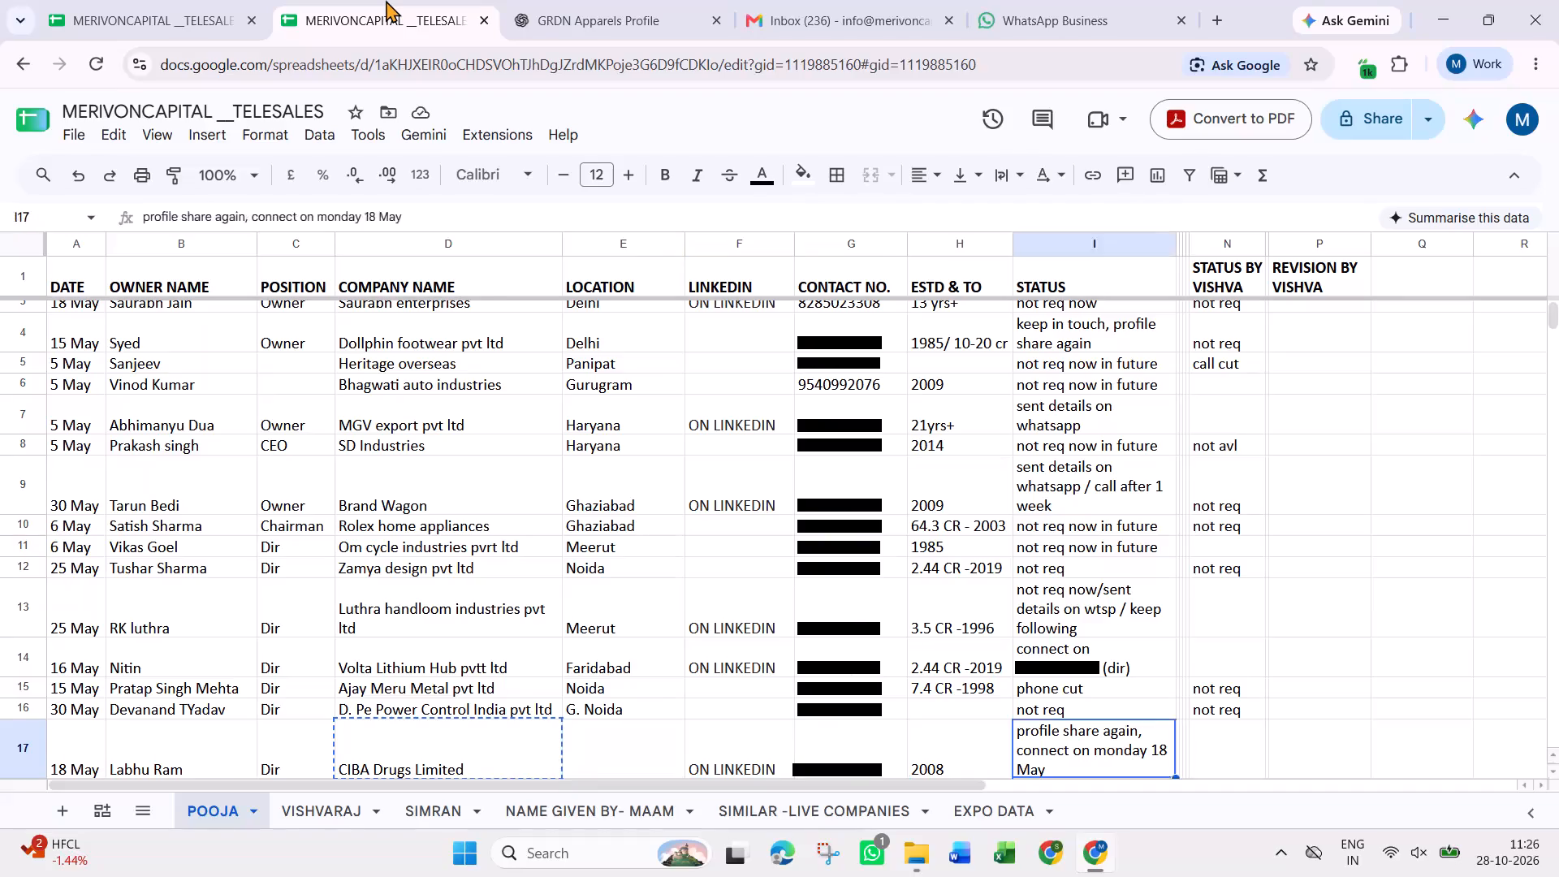
Enter "not req" as the STATUS BY VISHVA for CIBA Drugs Limited in the POOJA sheet.
{"action": "key", "text": "Right"}
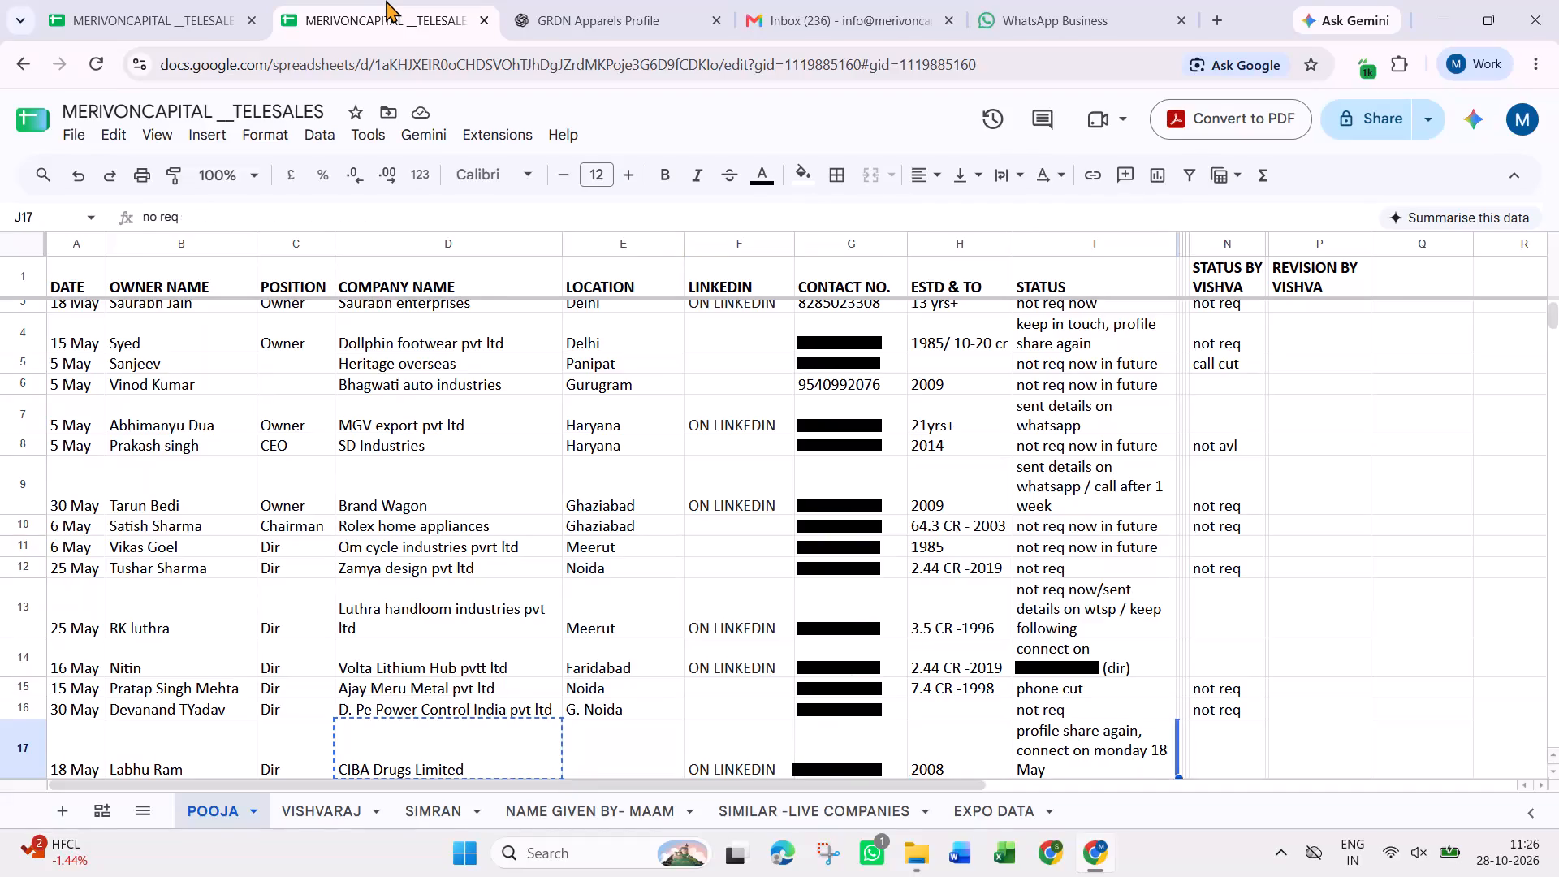
{"action": "key", "text": "Right"}
{"action": "key", "text": "Right"}
{"action": "key", "text": "Right"}
{"action": "key", "text": "Right"}
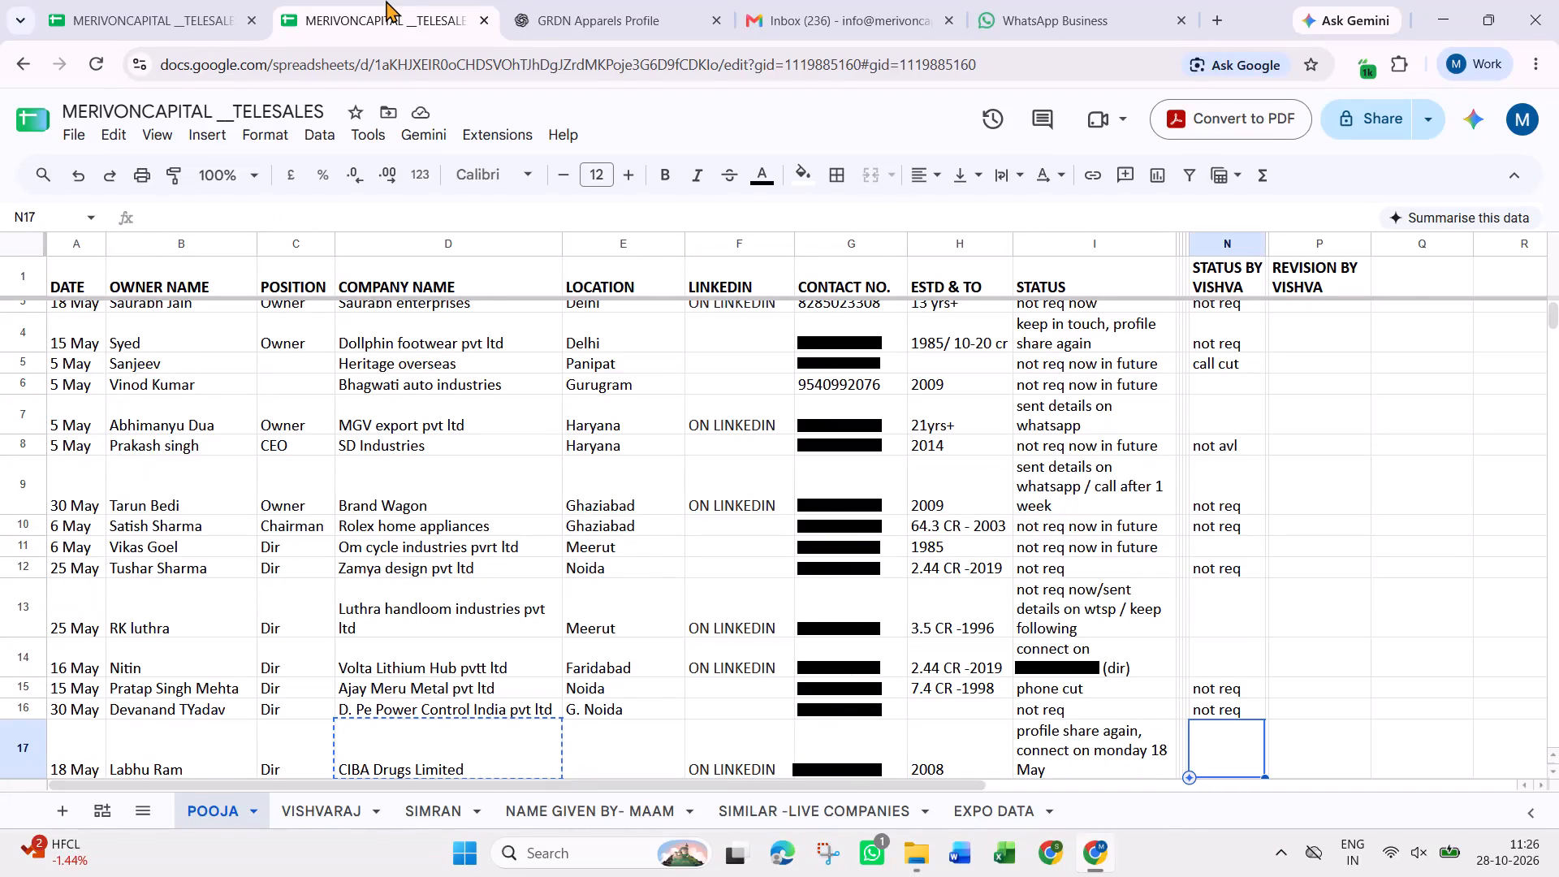
{"action": "type", "text": "not"}
{"action": "key", "text": "Return"}
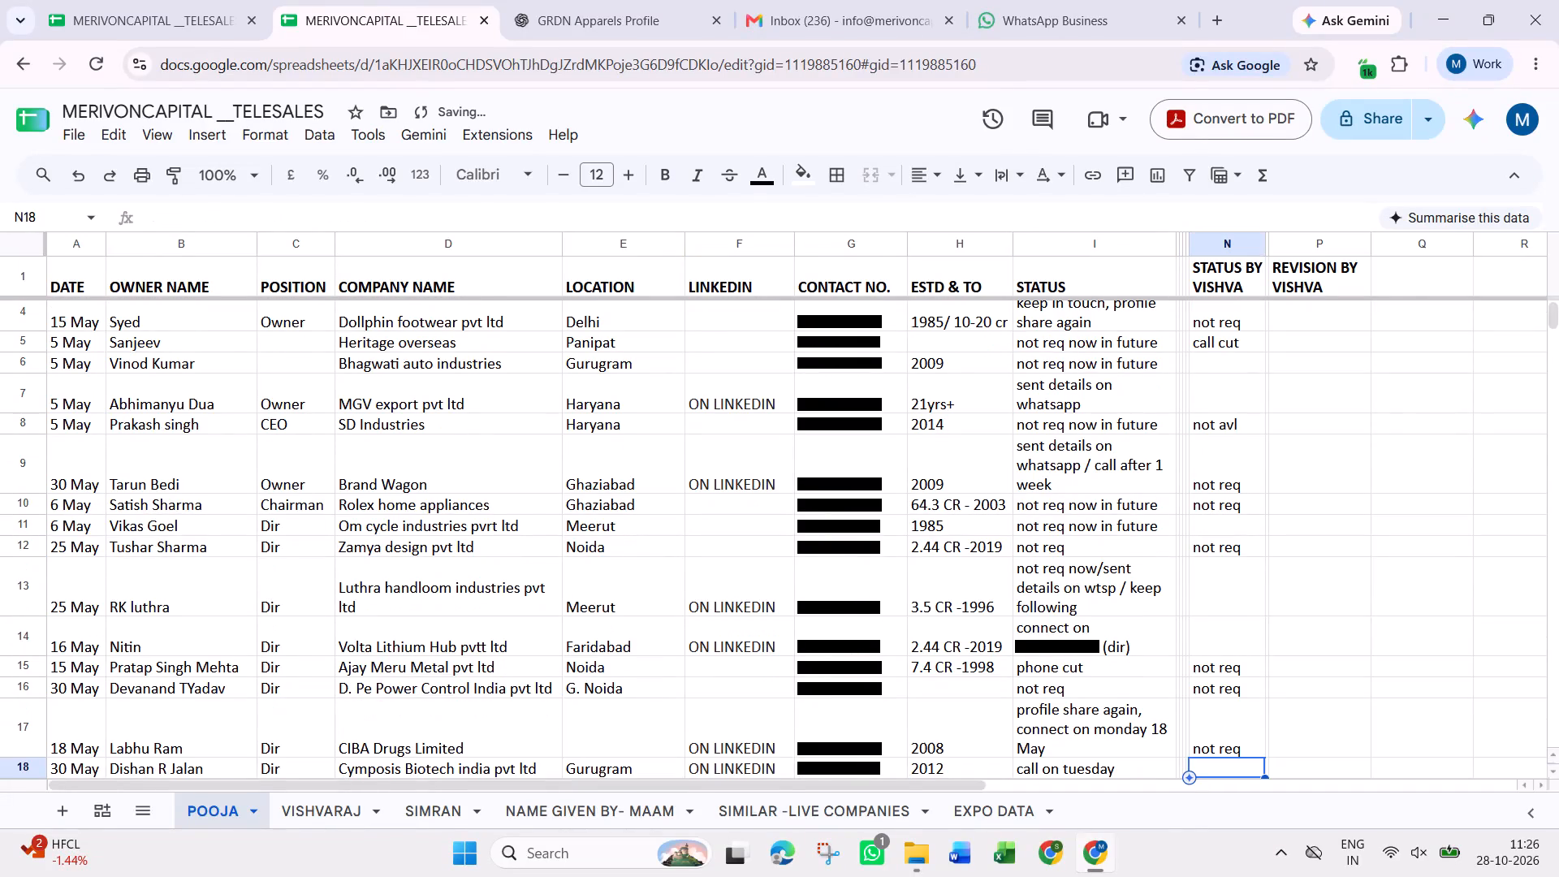
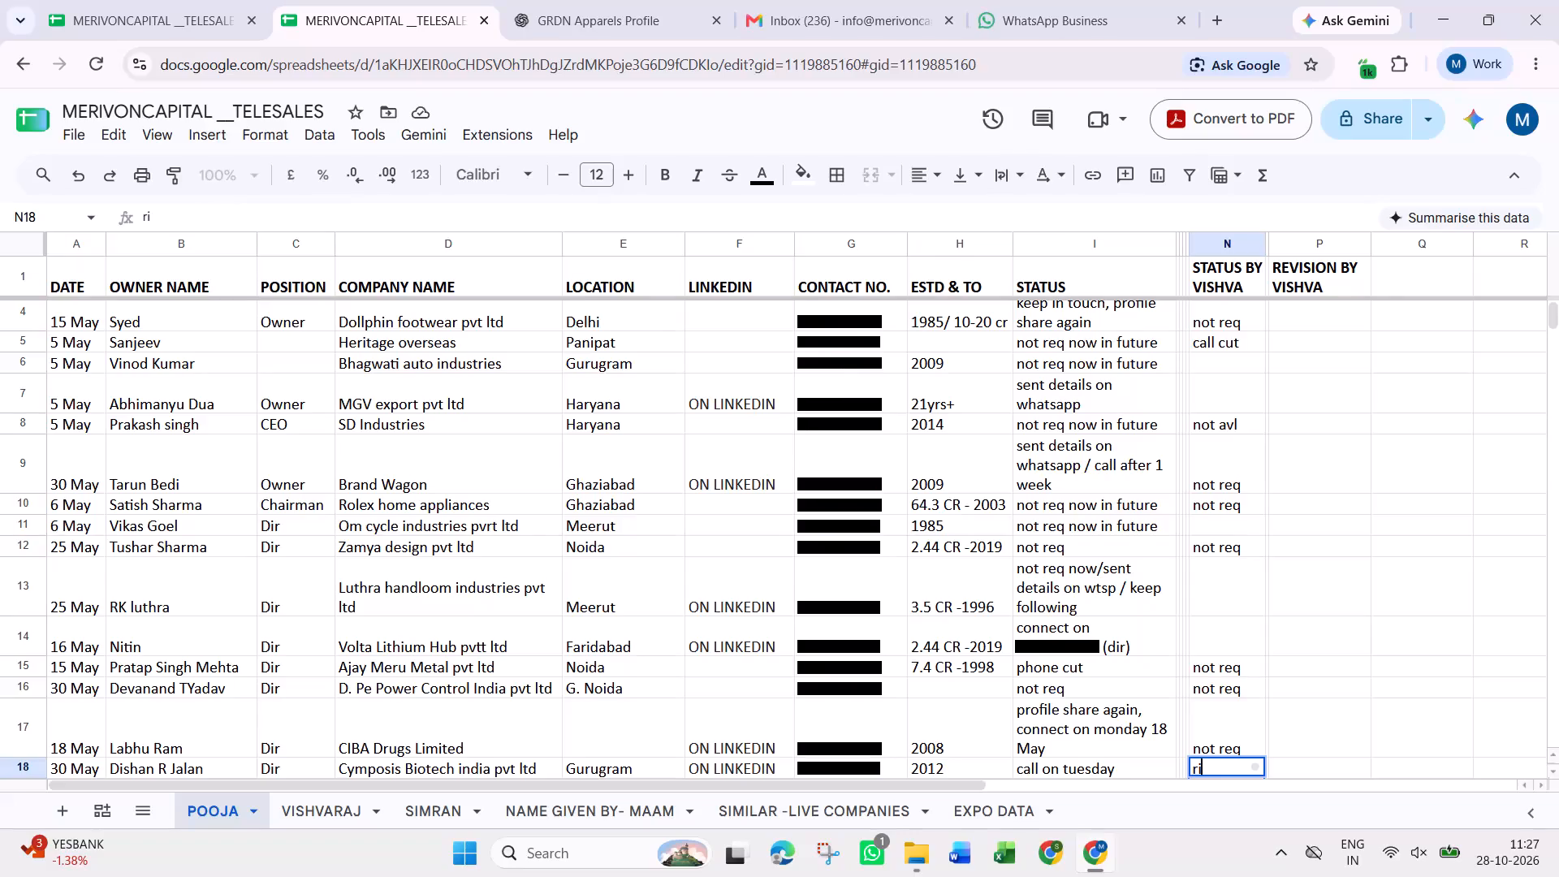
Enter "ring" as the STATUS BY VISHVA for Cymposis Biotech india pvt ltd in the POOJA sheet.
{"action": "key", "text": "Return"}
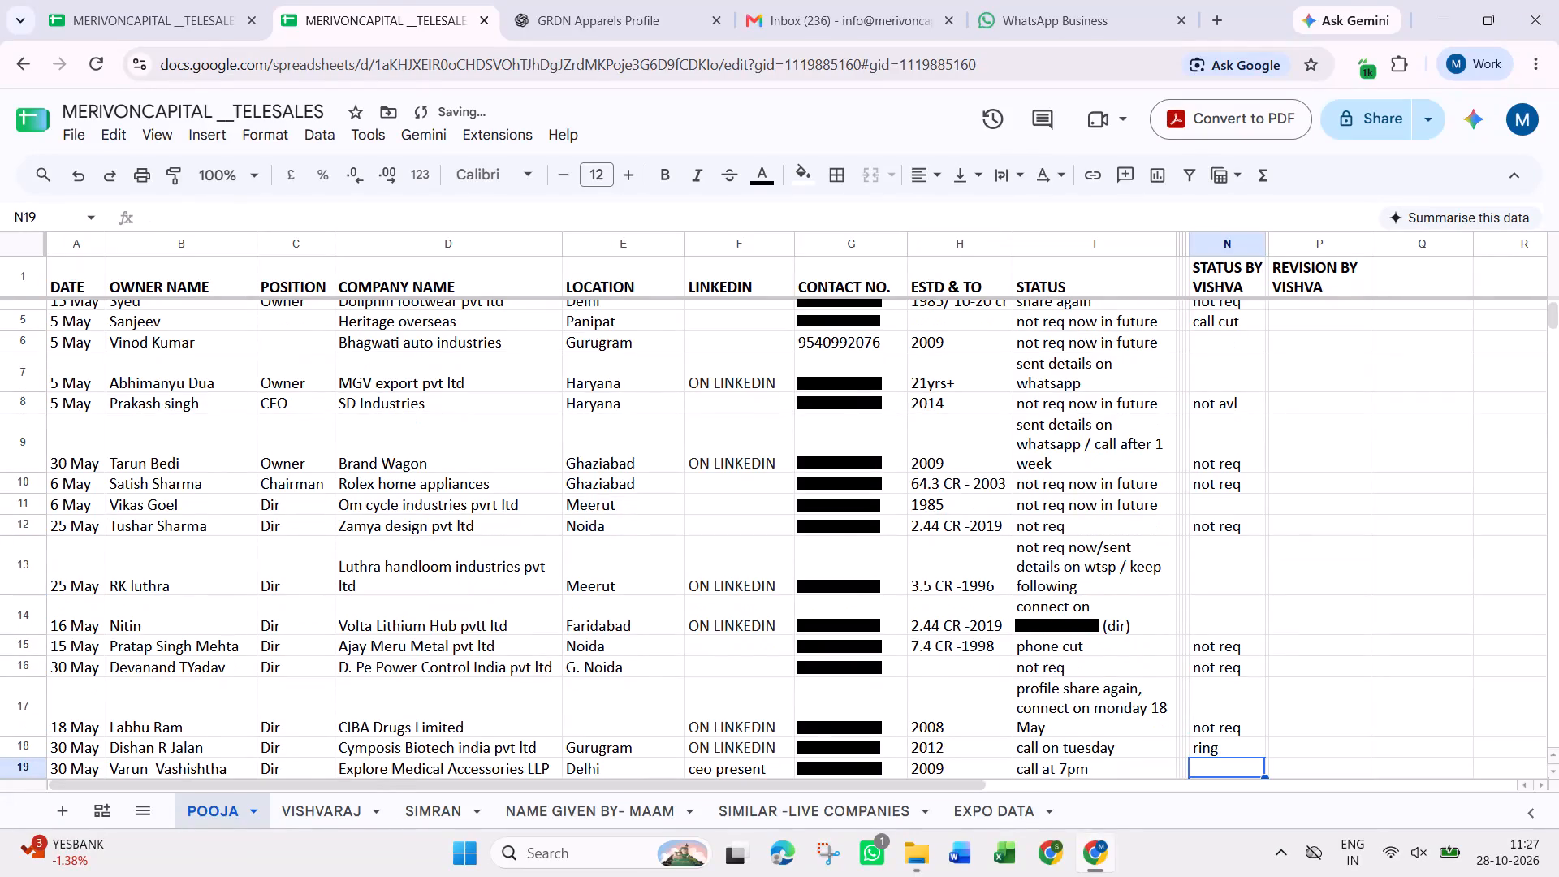
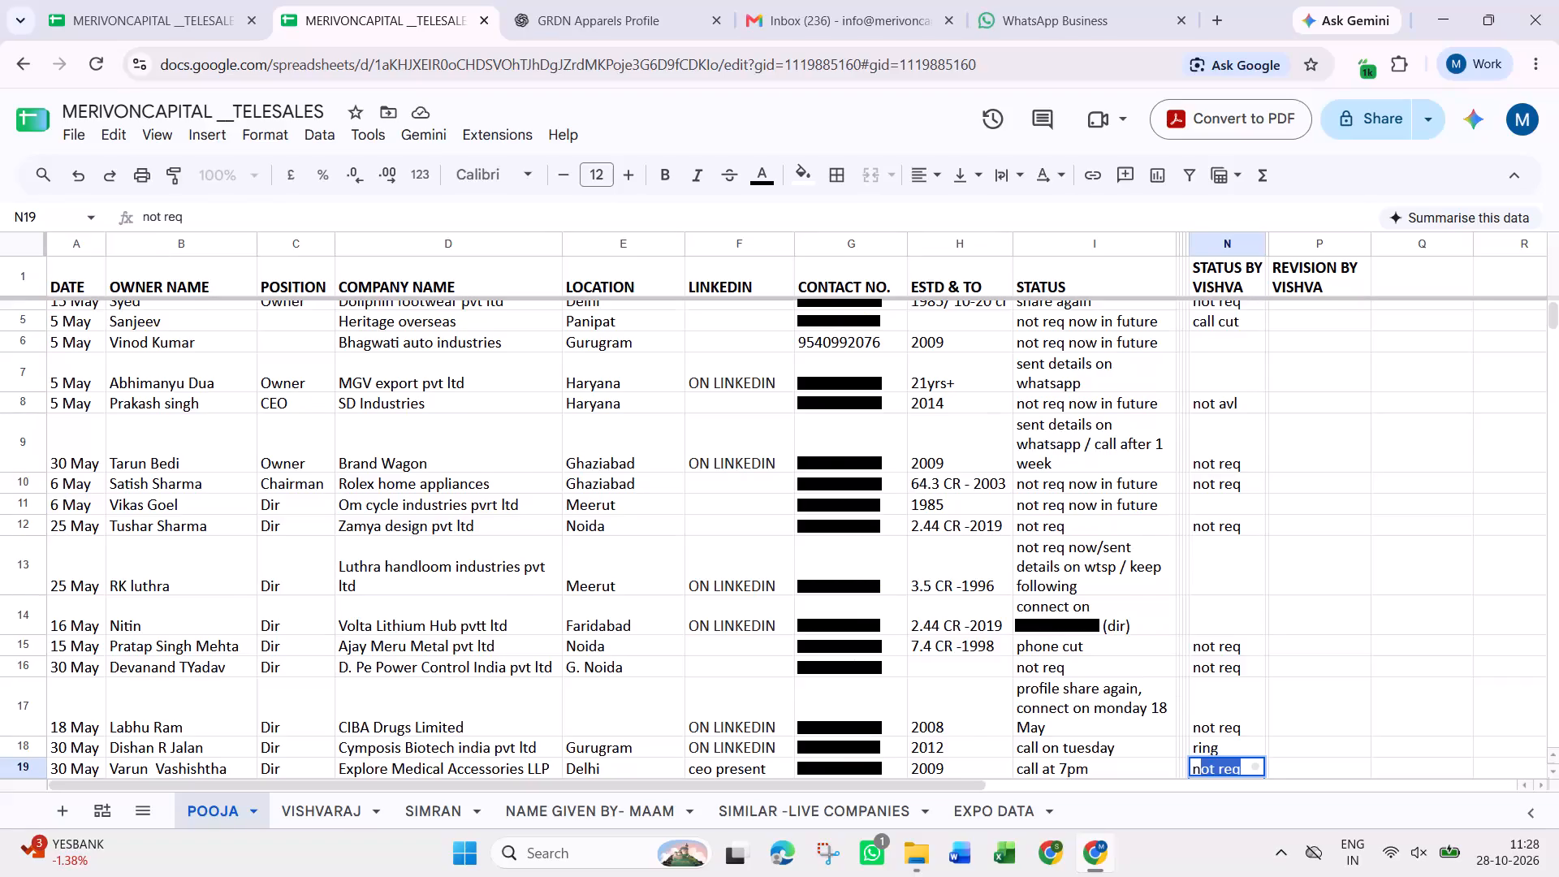
Enter "not req" as the STATUS BY VISHVA for Explore Medical Accessories LLP.
{"action": "key", "text": "Return"}
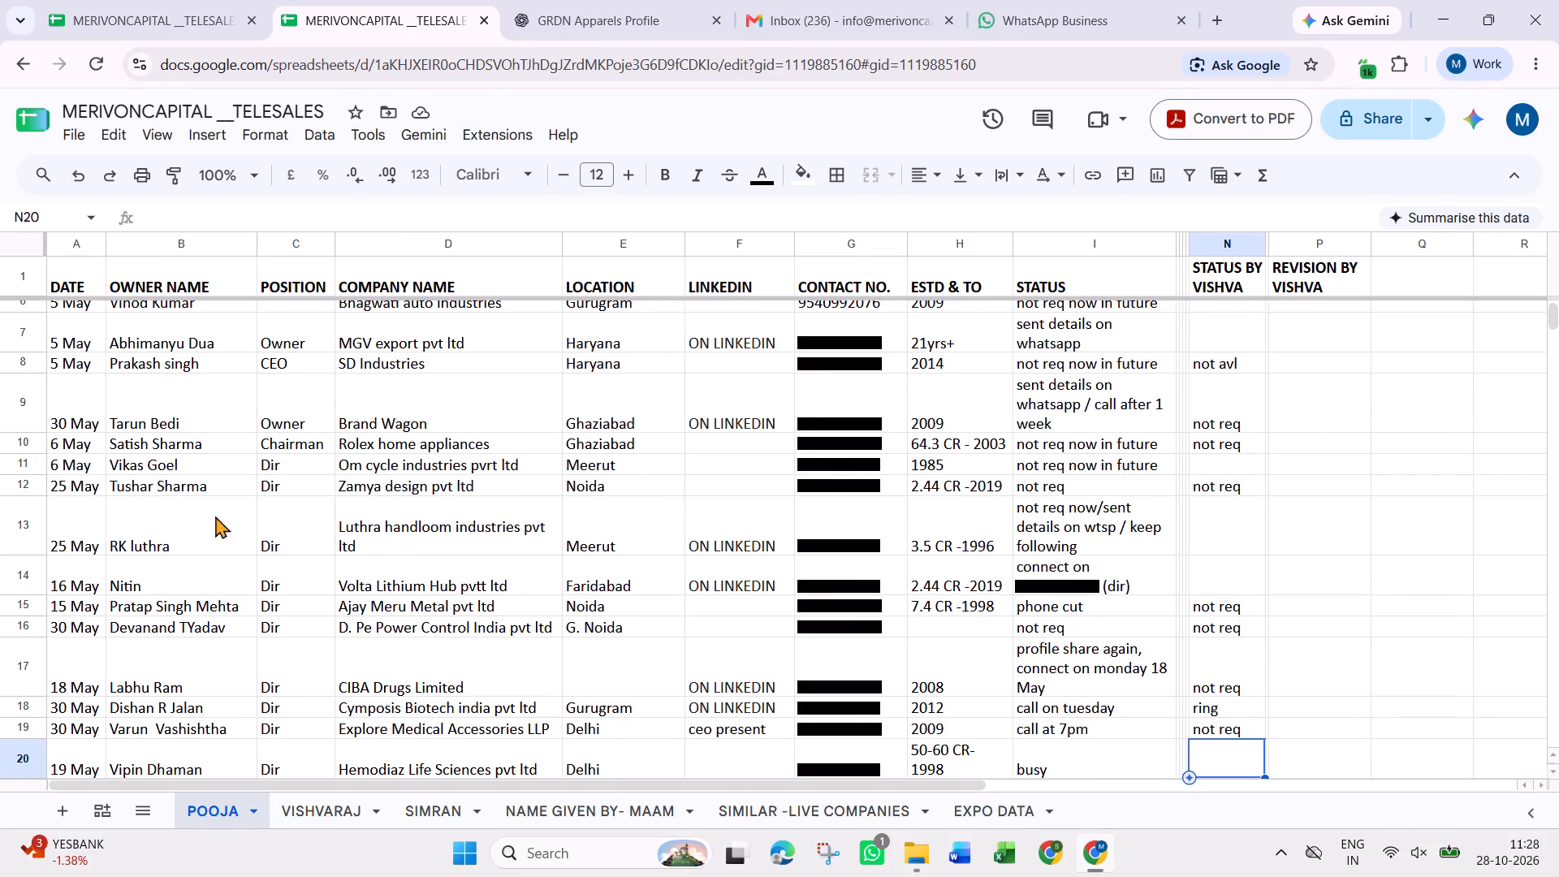
Correct the owner's surname for Hemodiaz Life Sciences pvt ltd by replacing the letter "m" with "w".
{"action": "left_click", "coordinate": [183, 767]}
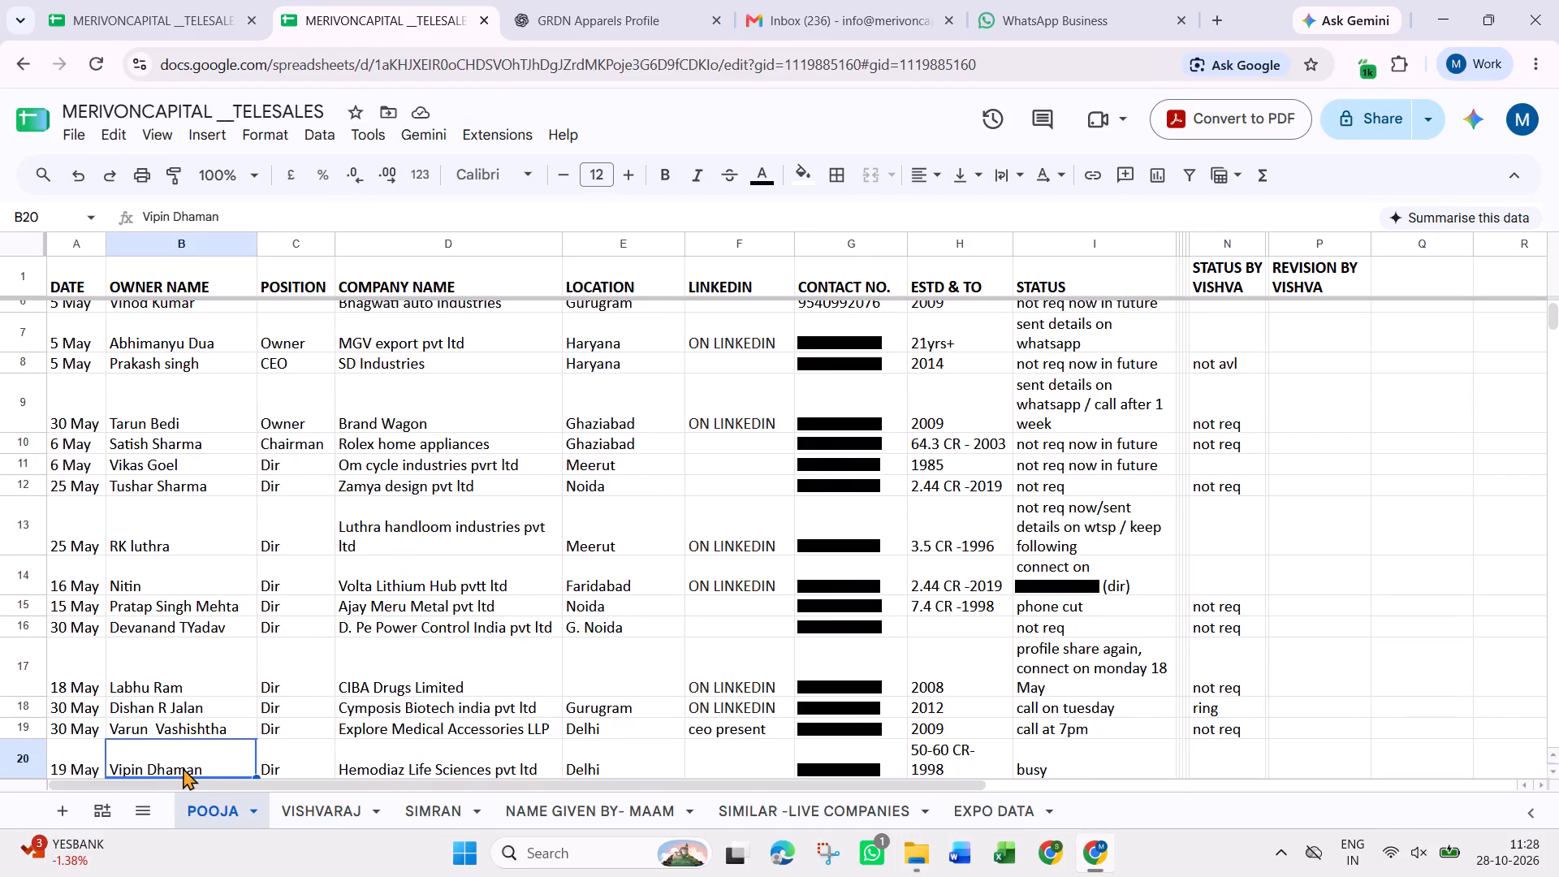
{"action": "key", "text": "Return"}
{"action": "key", "text": "Left"}
{"action": "key", "text": "Left"}
{"action": "key", "text": "Left"}
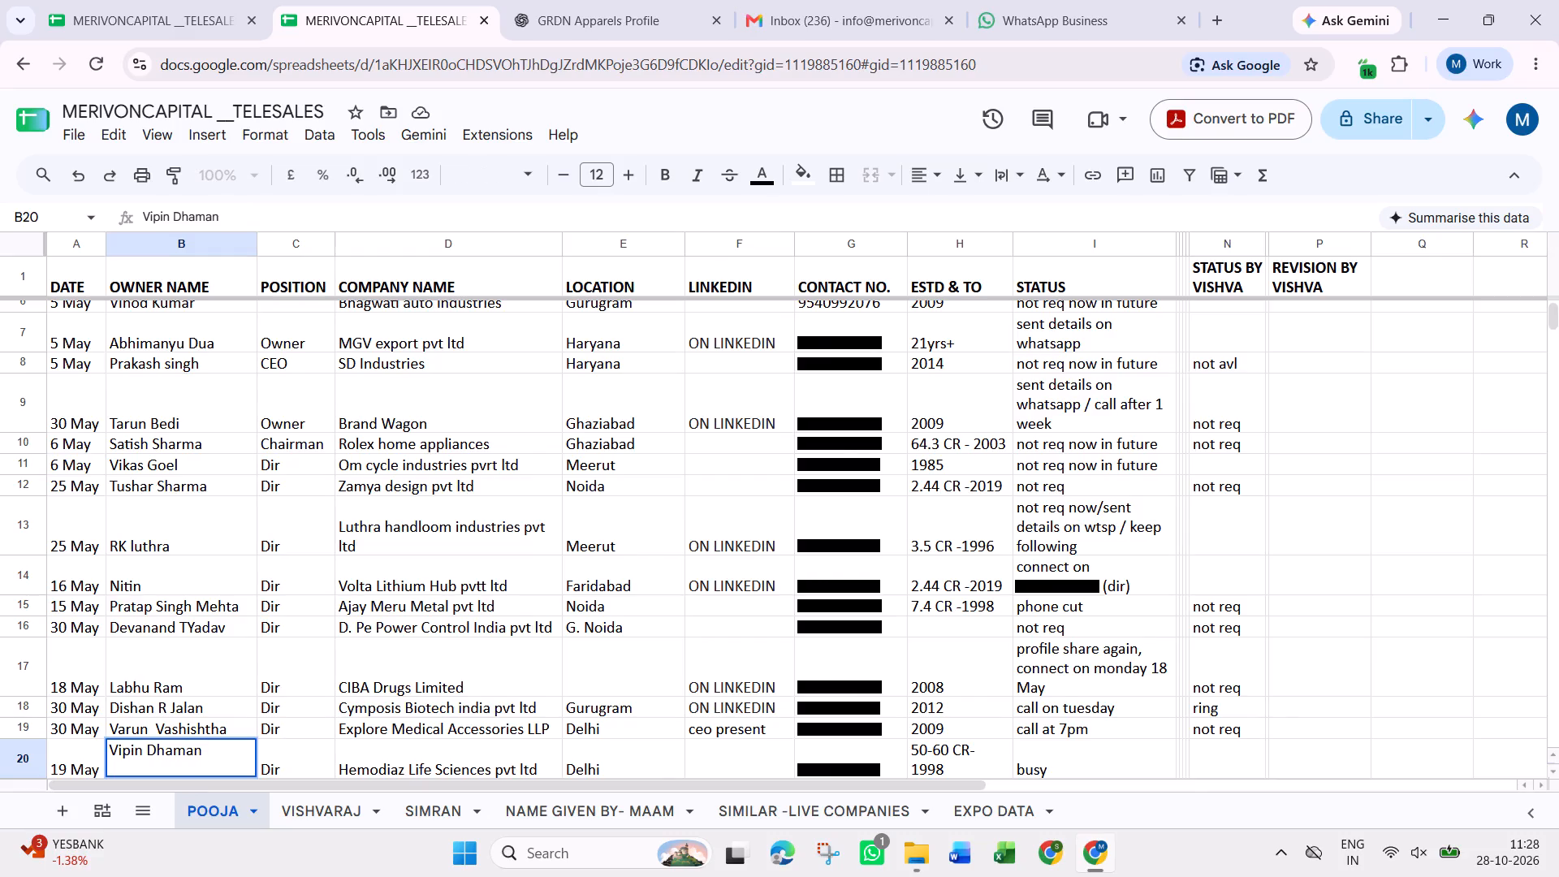
{"action": "key", "text": "BackSpace"}
{"action": "key", "text": "w"}
{"action": "key", "text": "Return"}
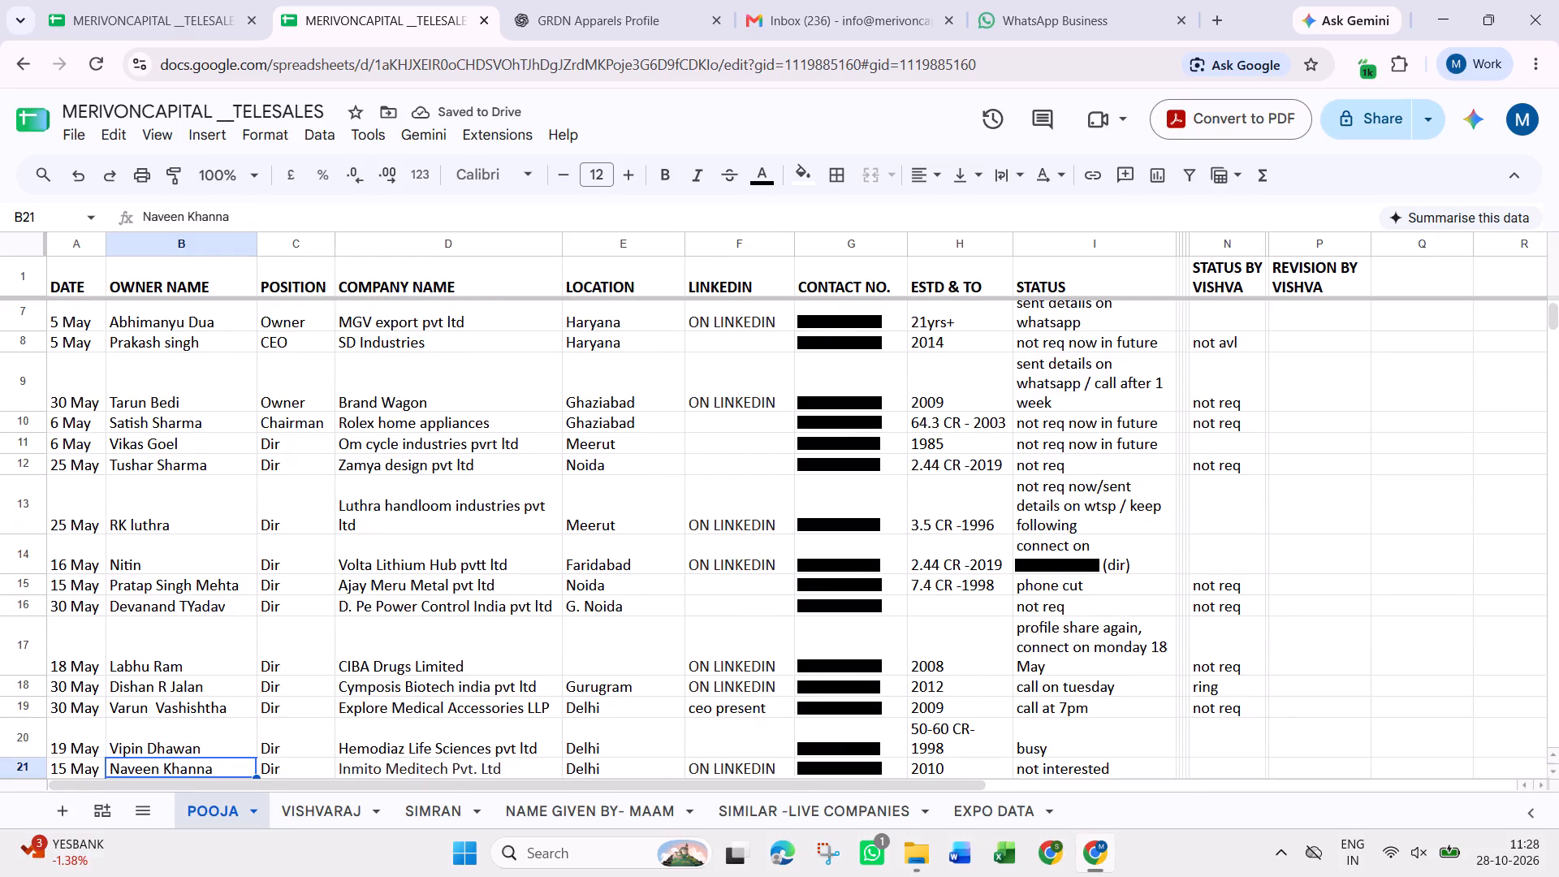
Enter "ring" as the STATUS BY VISHVA for Hemodiaz Life Sciences pvt ltd.
{"action": "key", "text": "Right"}
{"action": "key", "text": "Right"}
{"action": "key", "text": "Right"}
{"action": "key", "text": "Right"}
{"action": "key", "text": "Right"}
{"action": "key", "text": "Right"}
{"action": "key", "text": "Right"}
{"action": "key", "text": "Right"}
{"action": "key", "text": "Right"}
{"action": "key", "text": "Right"}
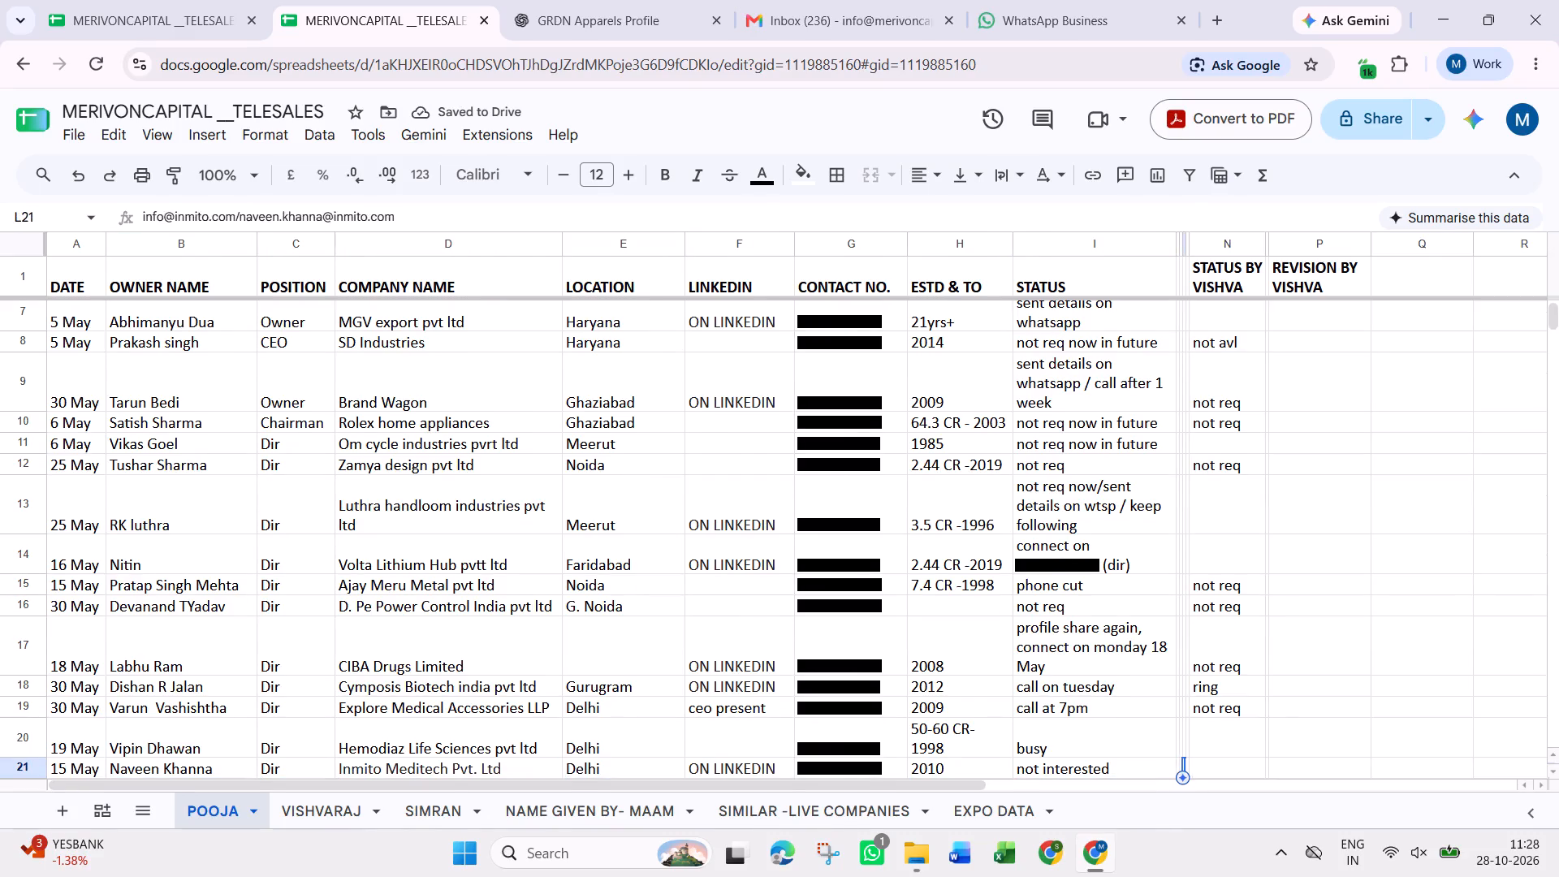
{"action": "key", "text": "Right"}
{"action": "key", "text": "Right"}
{"action": "key", "text": "Up"}
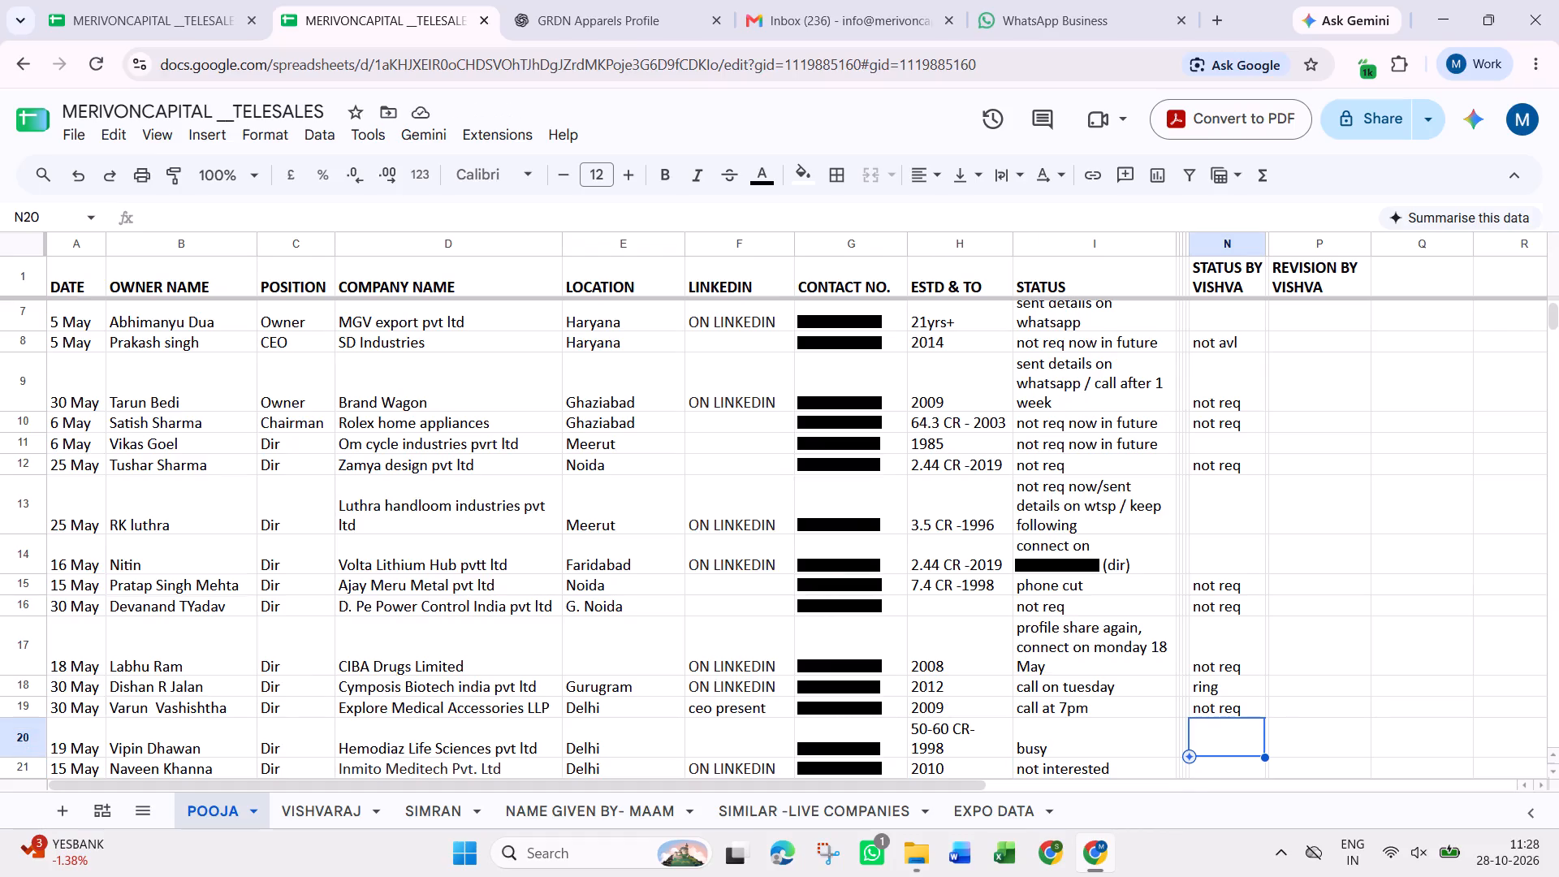
{"action": "key", "text": "n"}
{"action": "key", "text": "BackSpace"}
{"action": "key", "text": "BackSpace"}
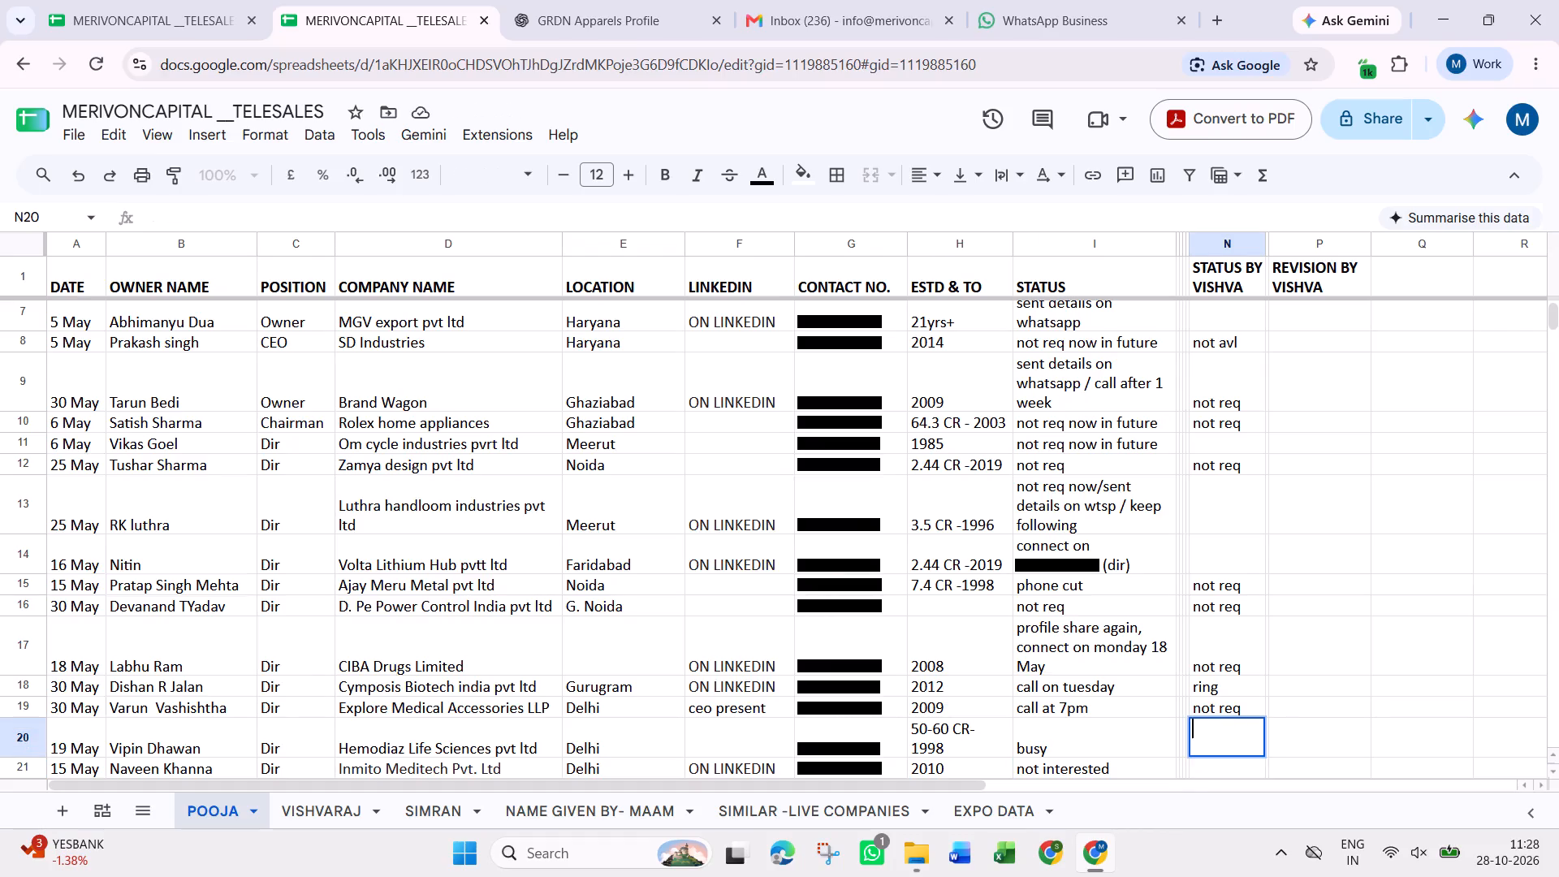
{"action": "key", "text": "r"}
{"action": "key", "text": "Return"}
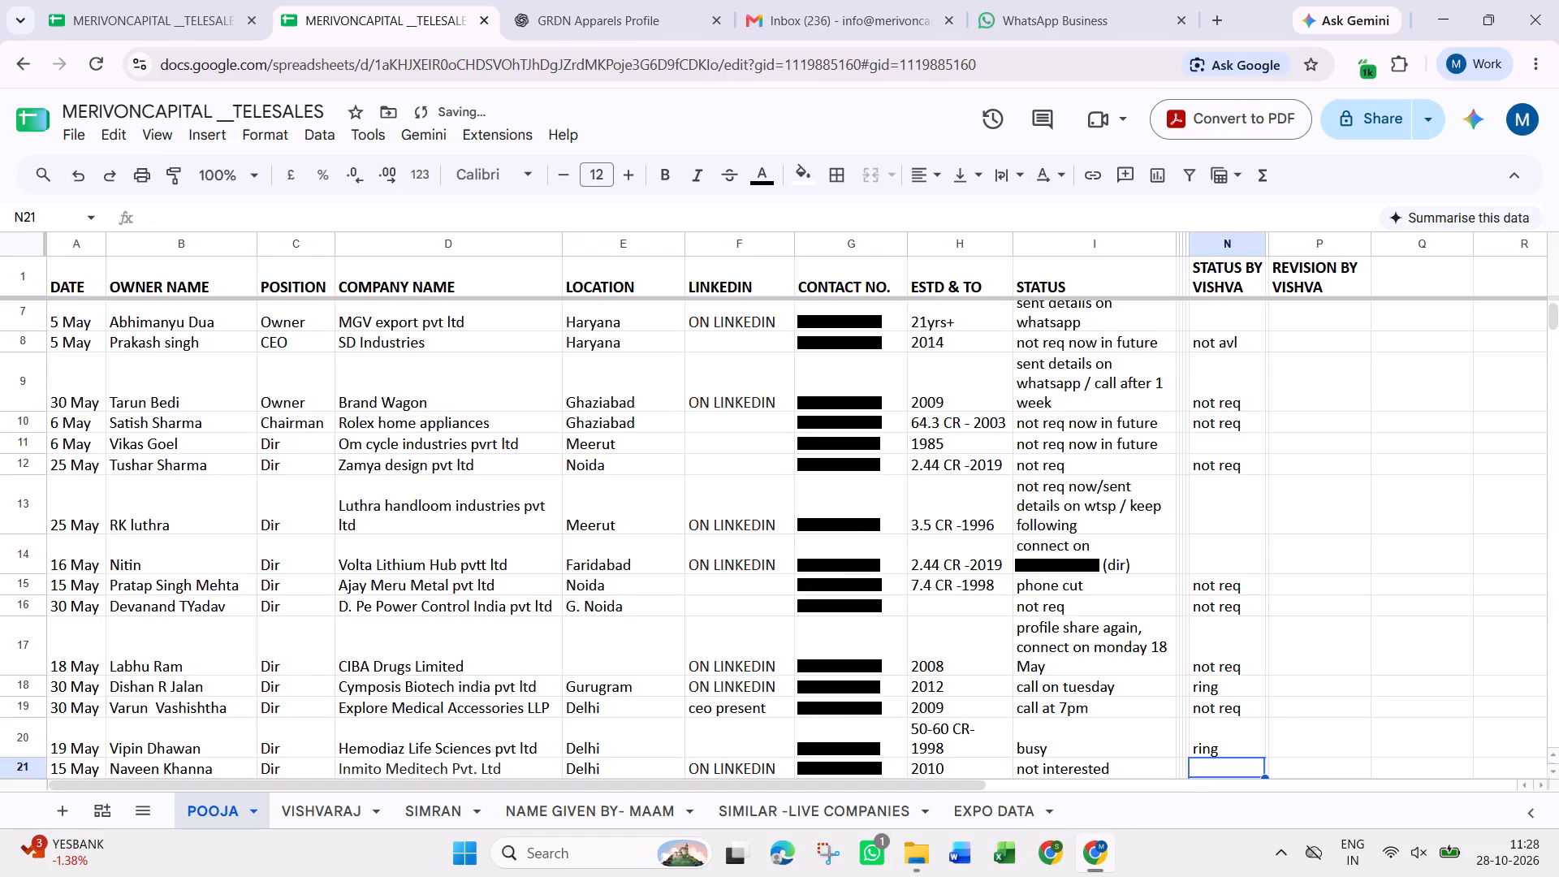
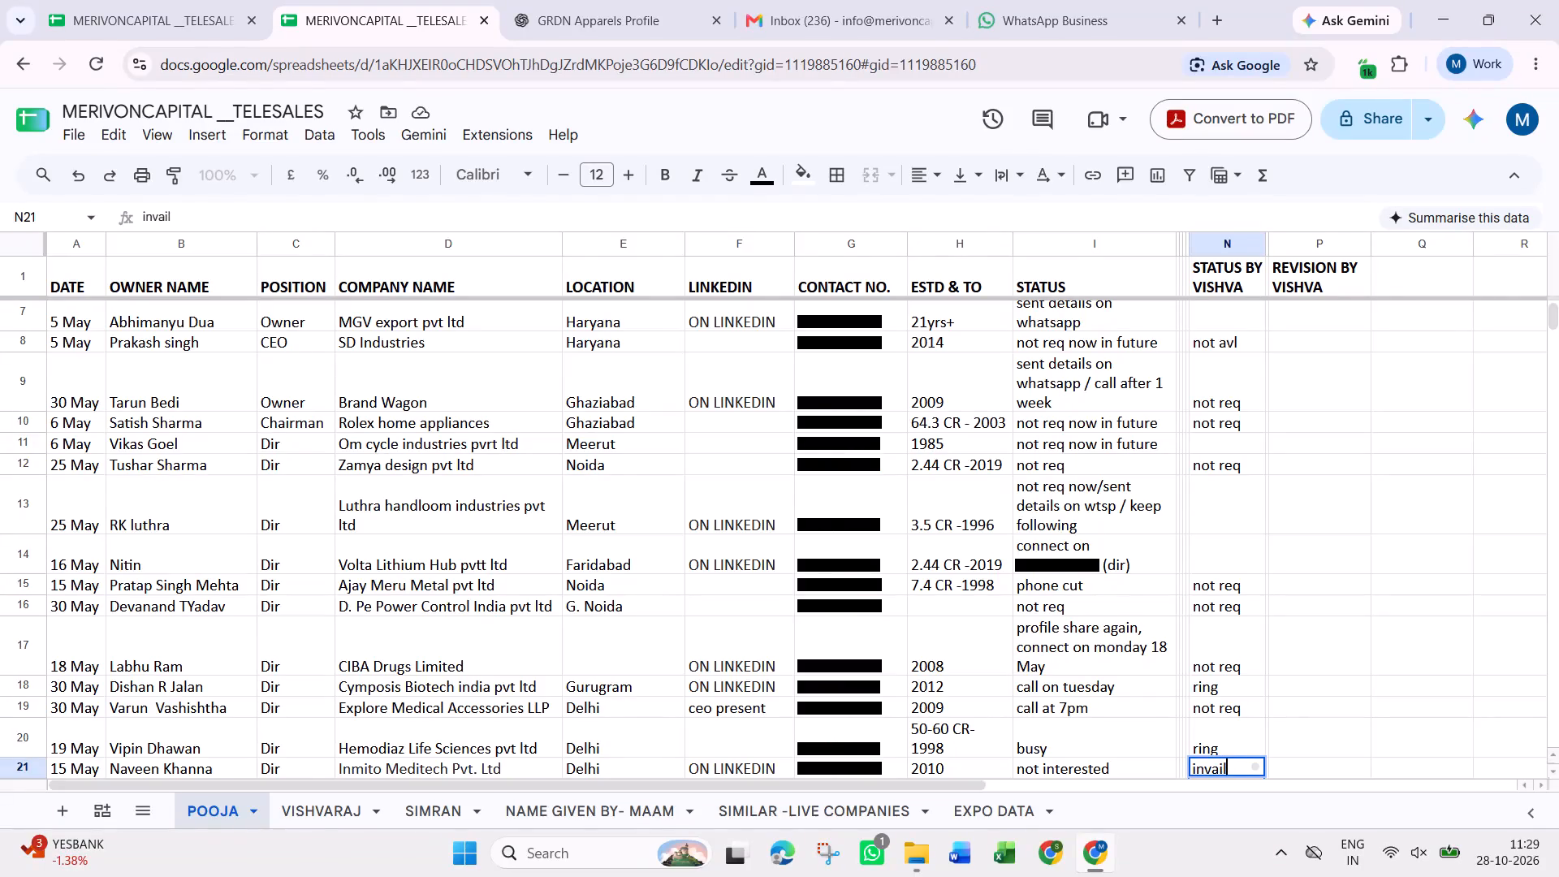
Enter "invaild" as the STATUS BY VISHVA for Inmito Meditech Pvt. Ltd.
{"action": "key", "text": "Return"}
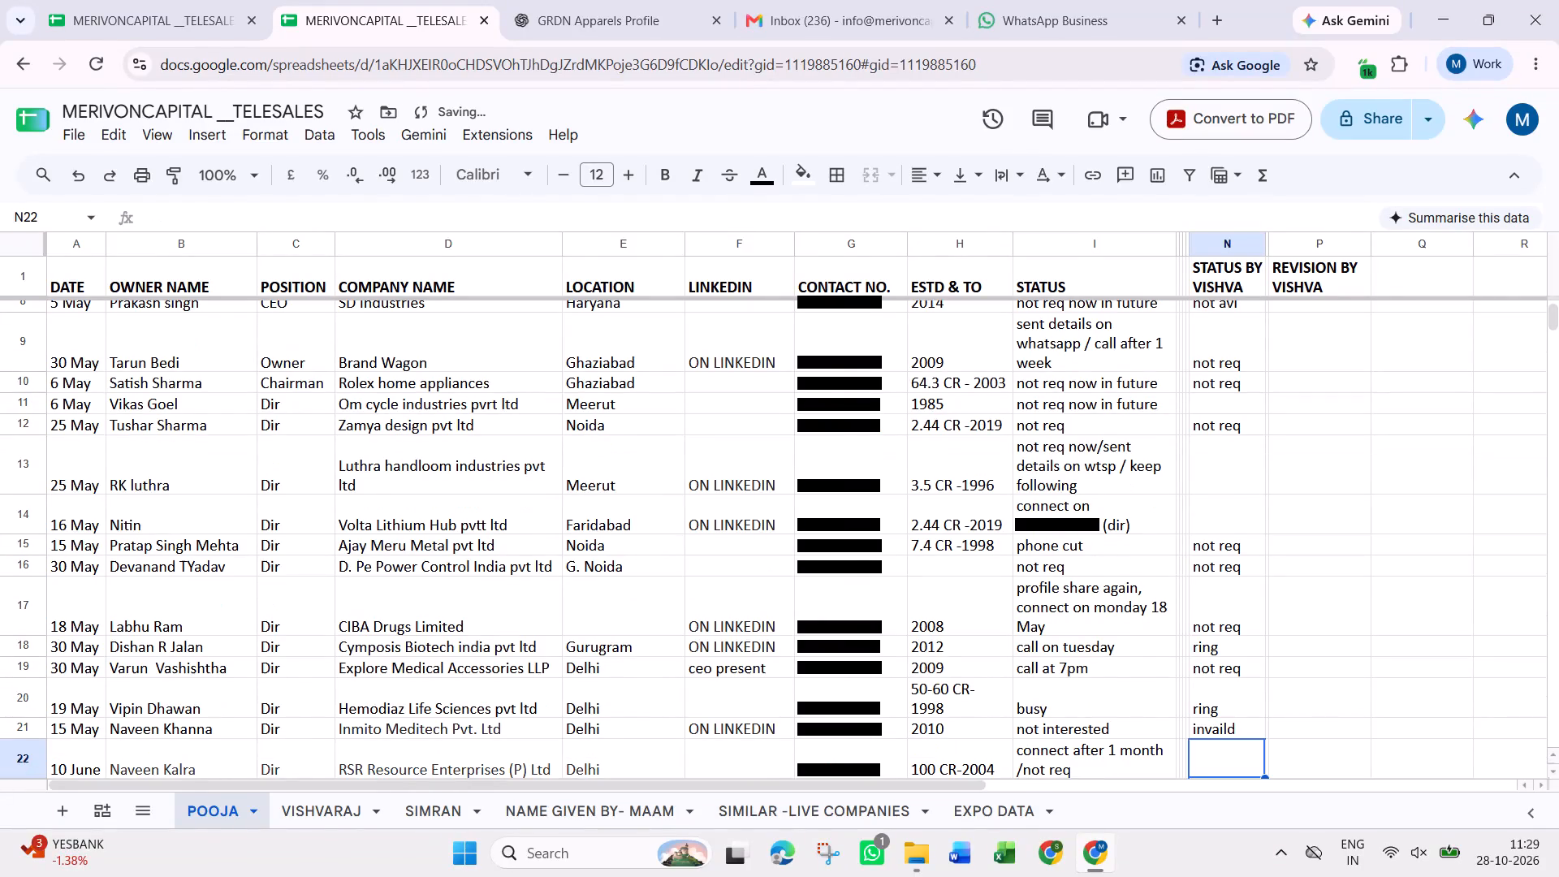
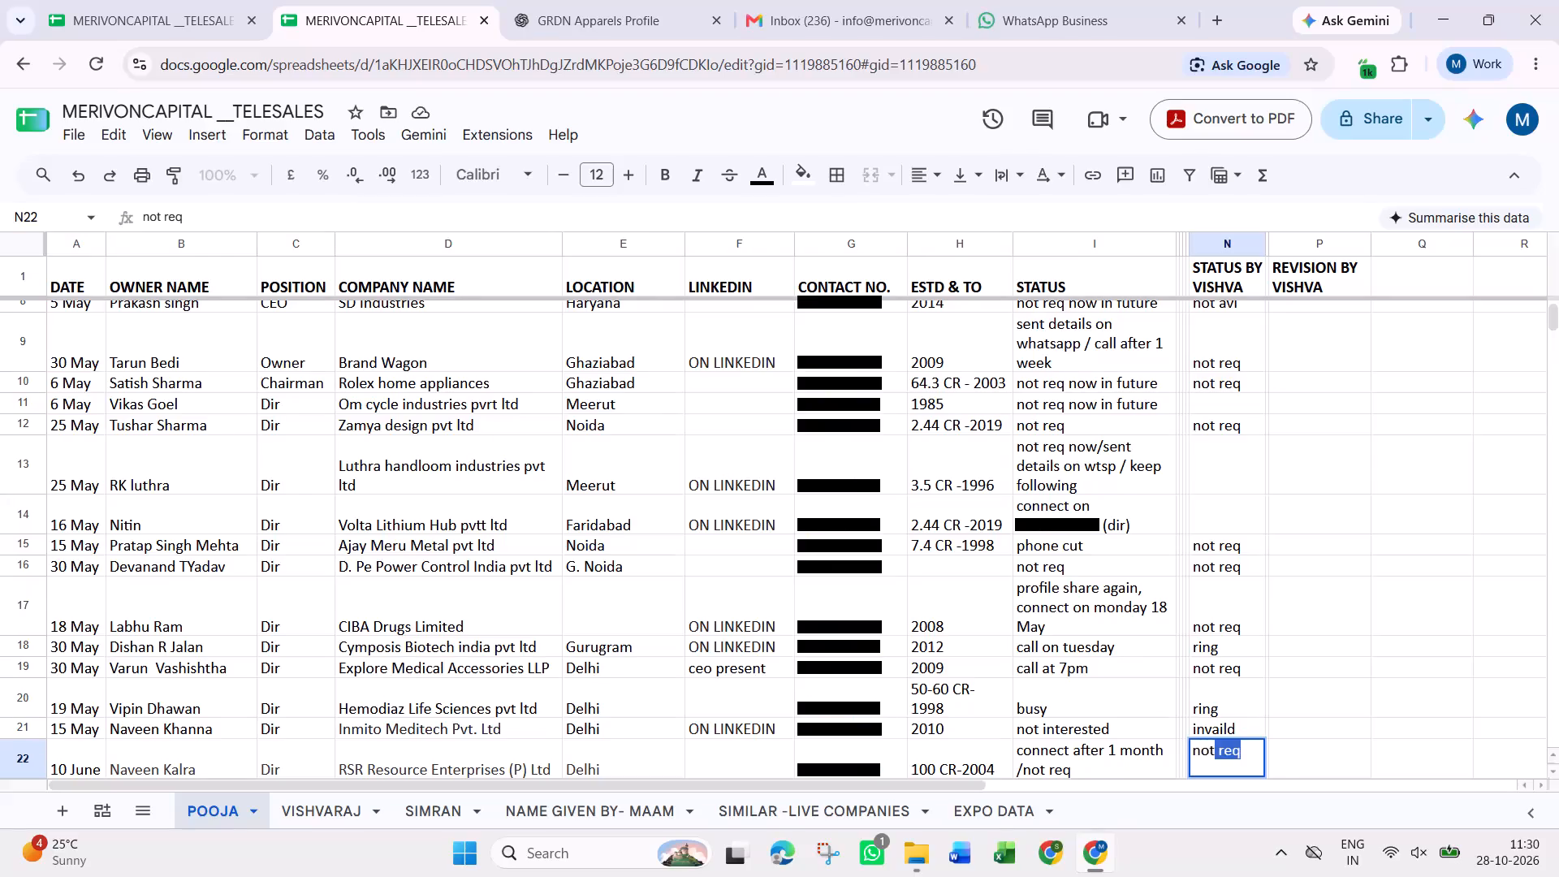
Enter "not req send prfoile" as the STATUS BY VISHVA for RSR Resource Enterprises (P) Ltd.
{"action": "key", "text": "Return"}
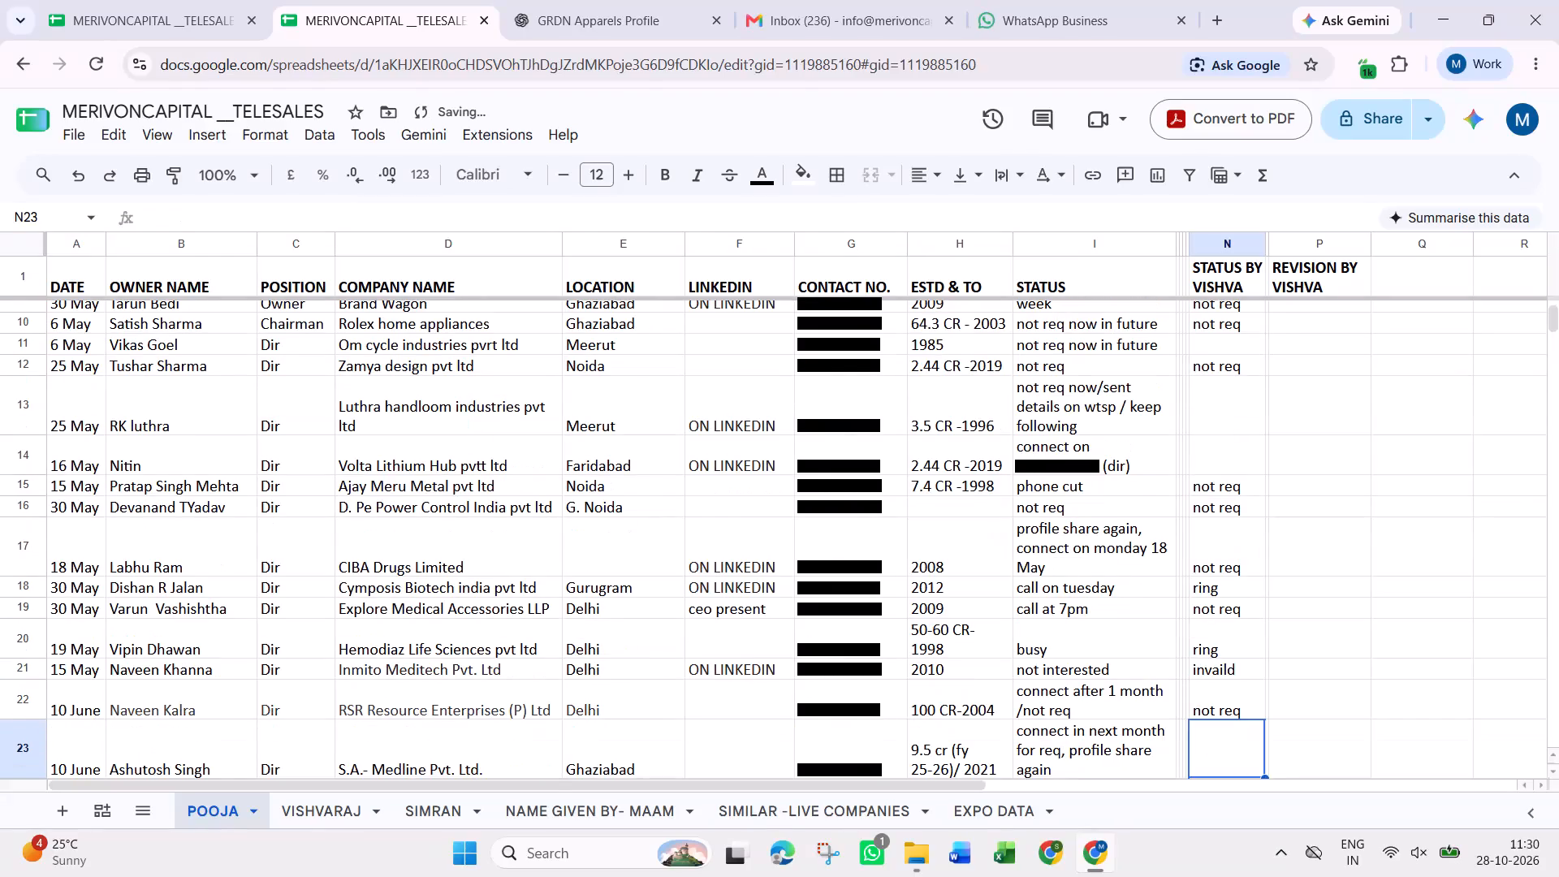
{"action": "key", "text": "Up"}
{"action": "key", "text": "Return"}
{"action": "key", "text": "backslash"}
{"action": "key", "text": "BackSpace"}
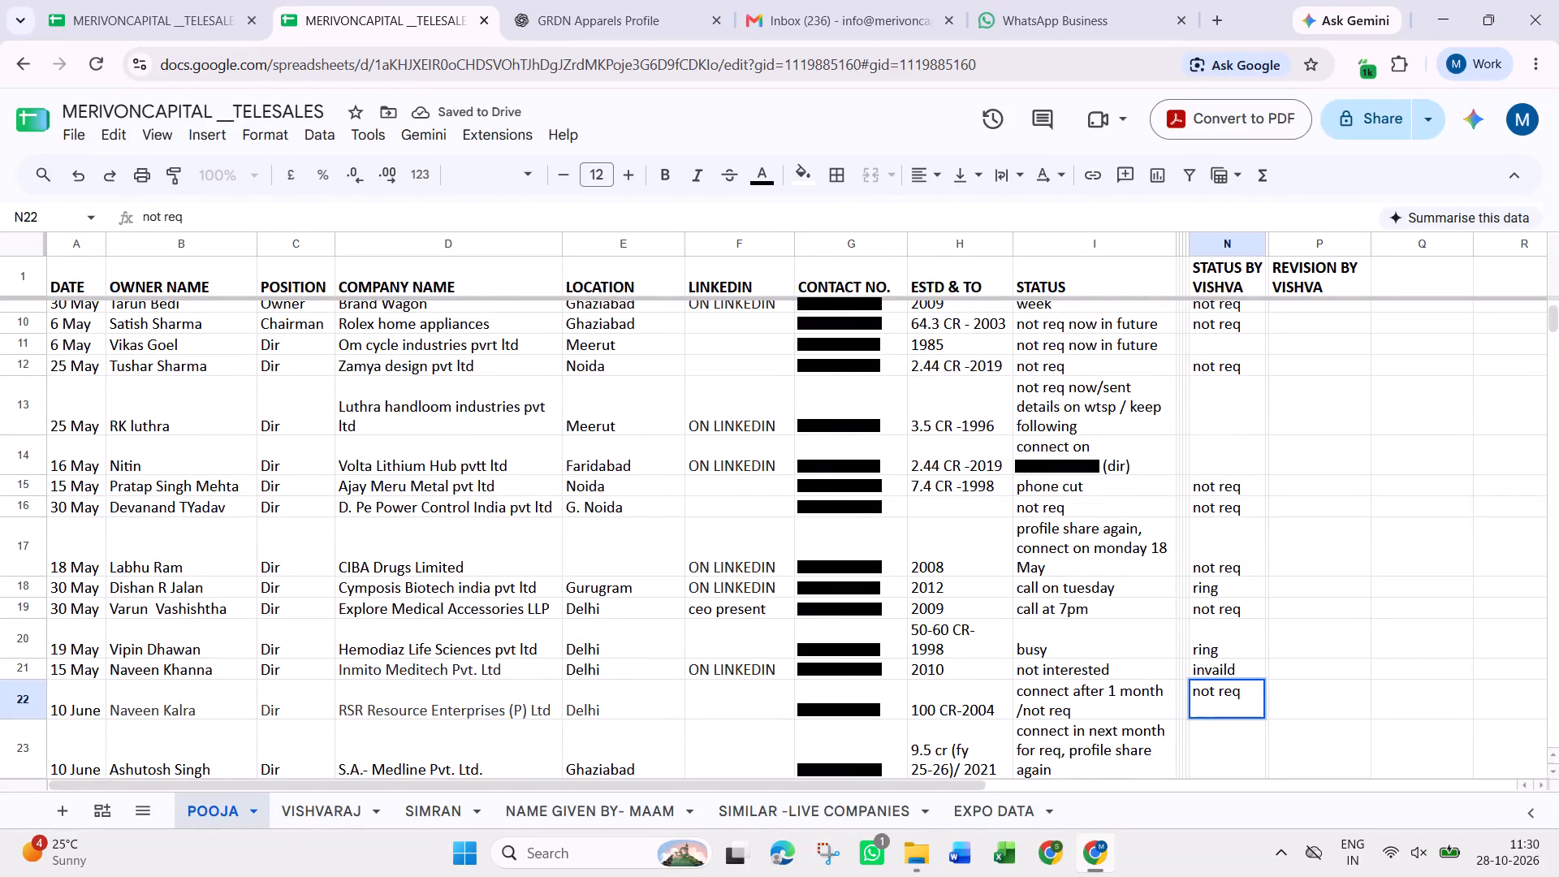
{"action": "key", "text": "space"}
{"action": "type", "text": "send prfoile"}
{"action": "key", "text": "Return"}
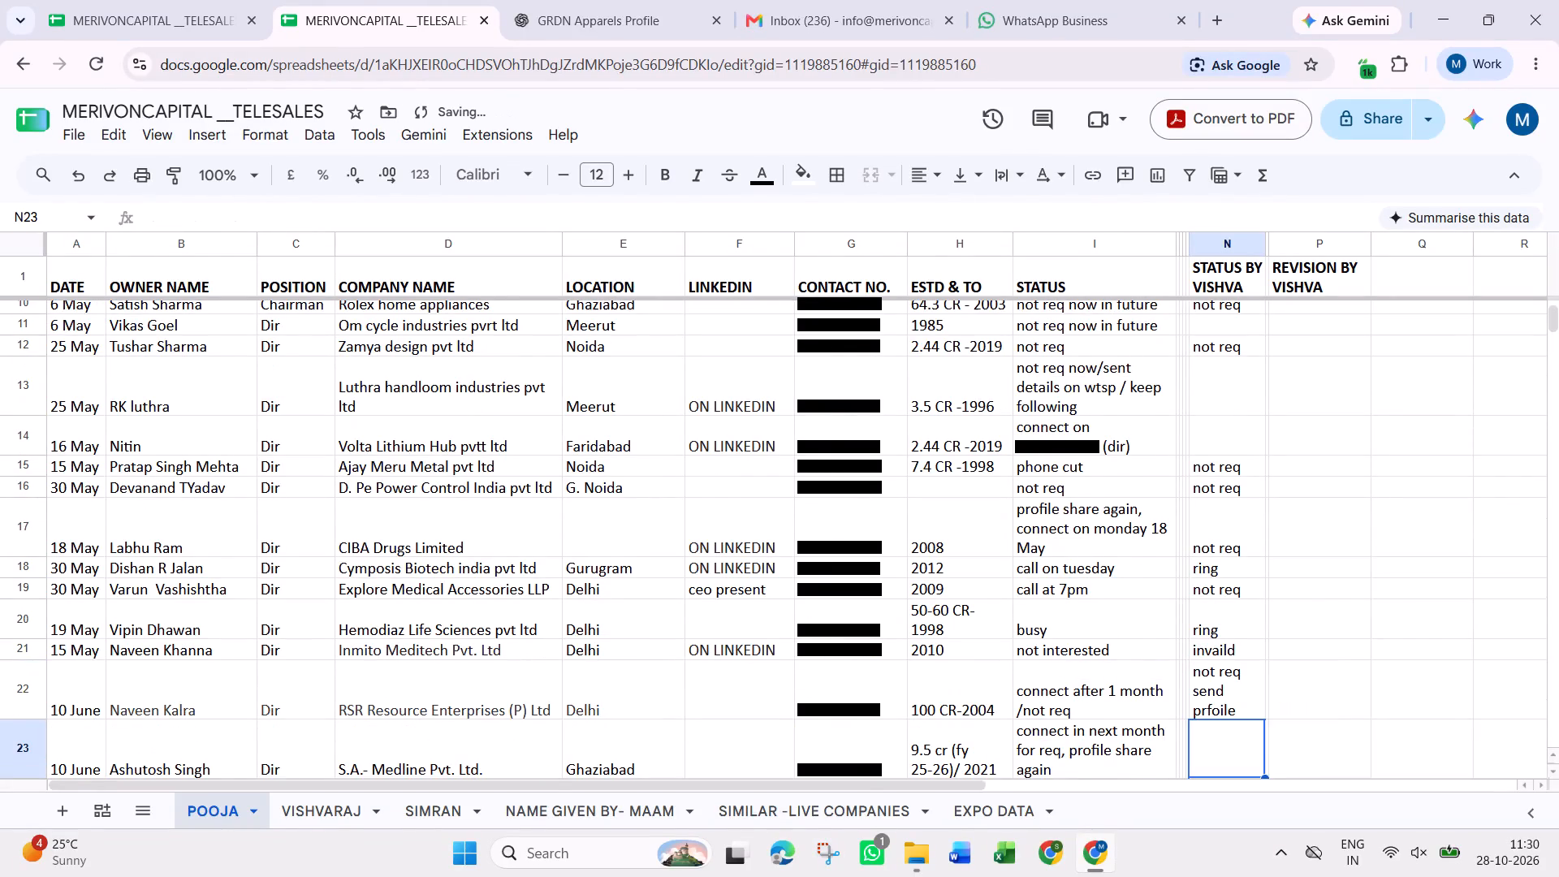
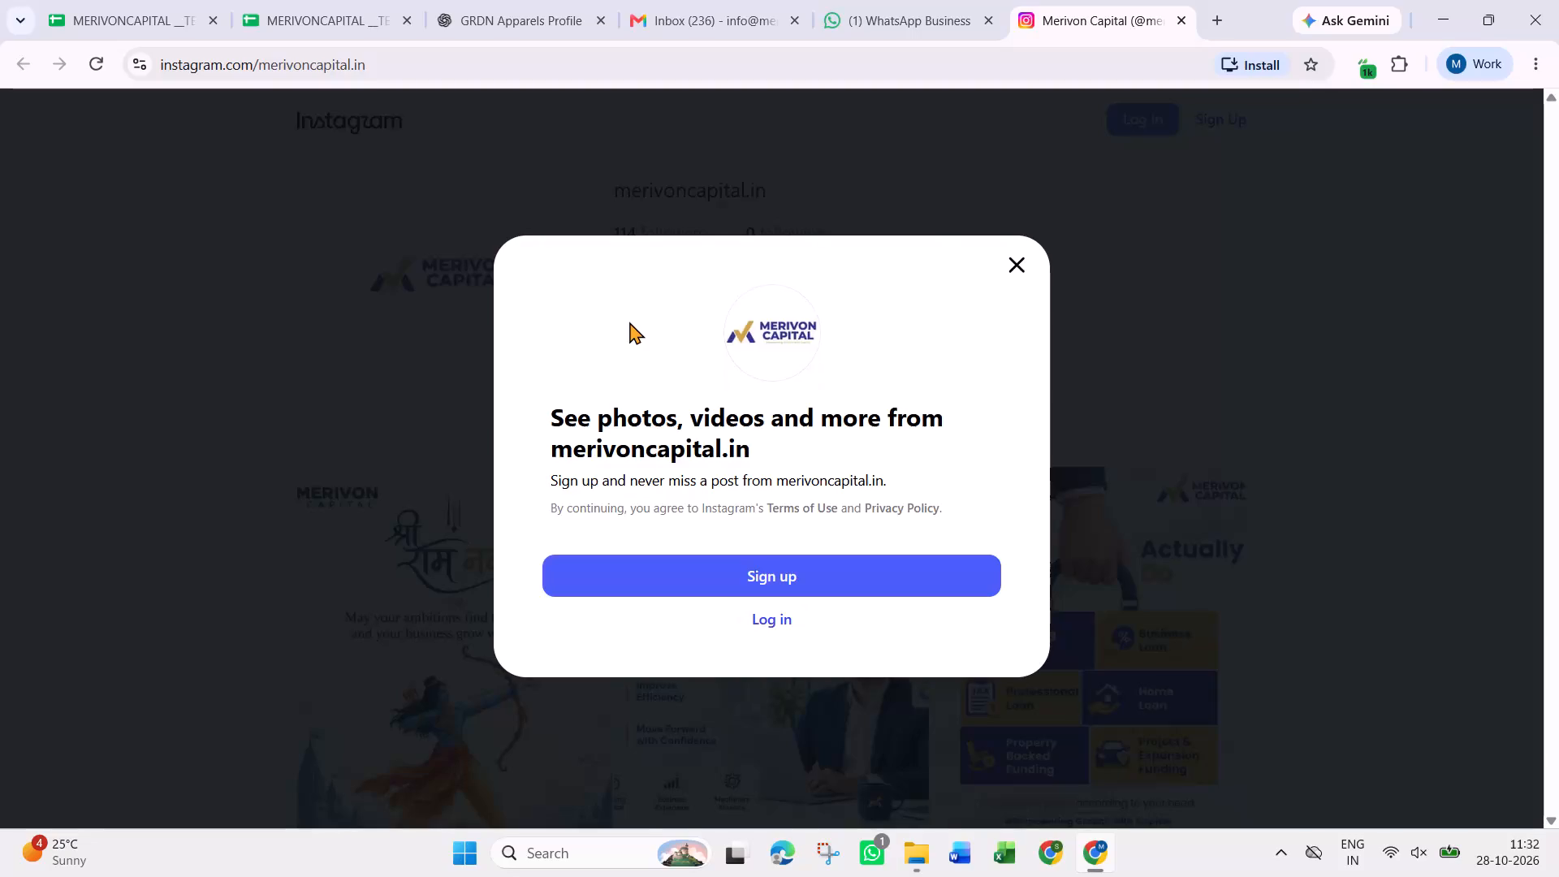
Dismiss the sign-up prompts on the merivoncapital.in Instagram profile and expand its full bio text to read it.
{"action": "left_click", "coordinate": [1014, 266]}
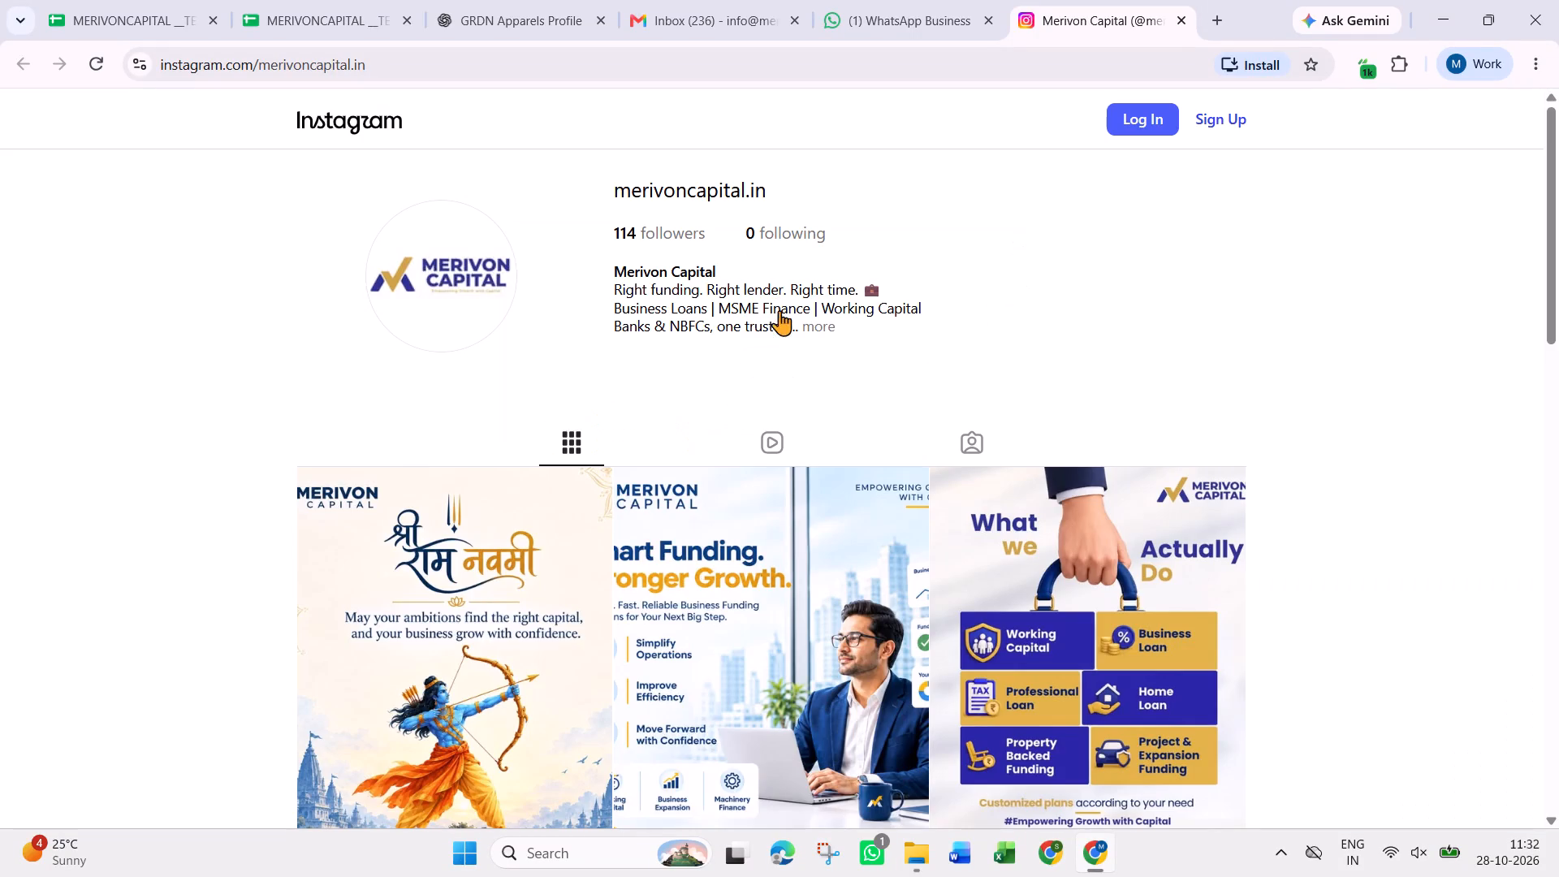
{"action": "left_click", "coordinate": [812, 321]}
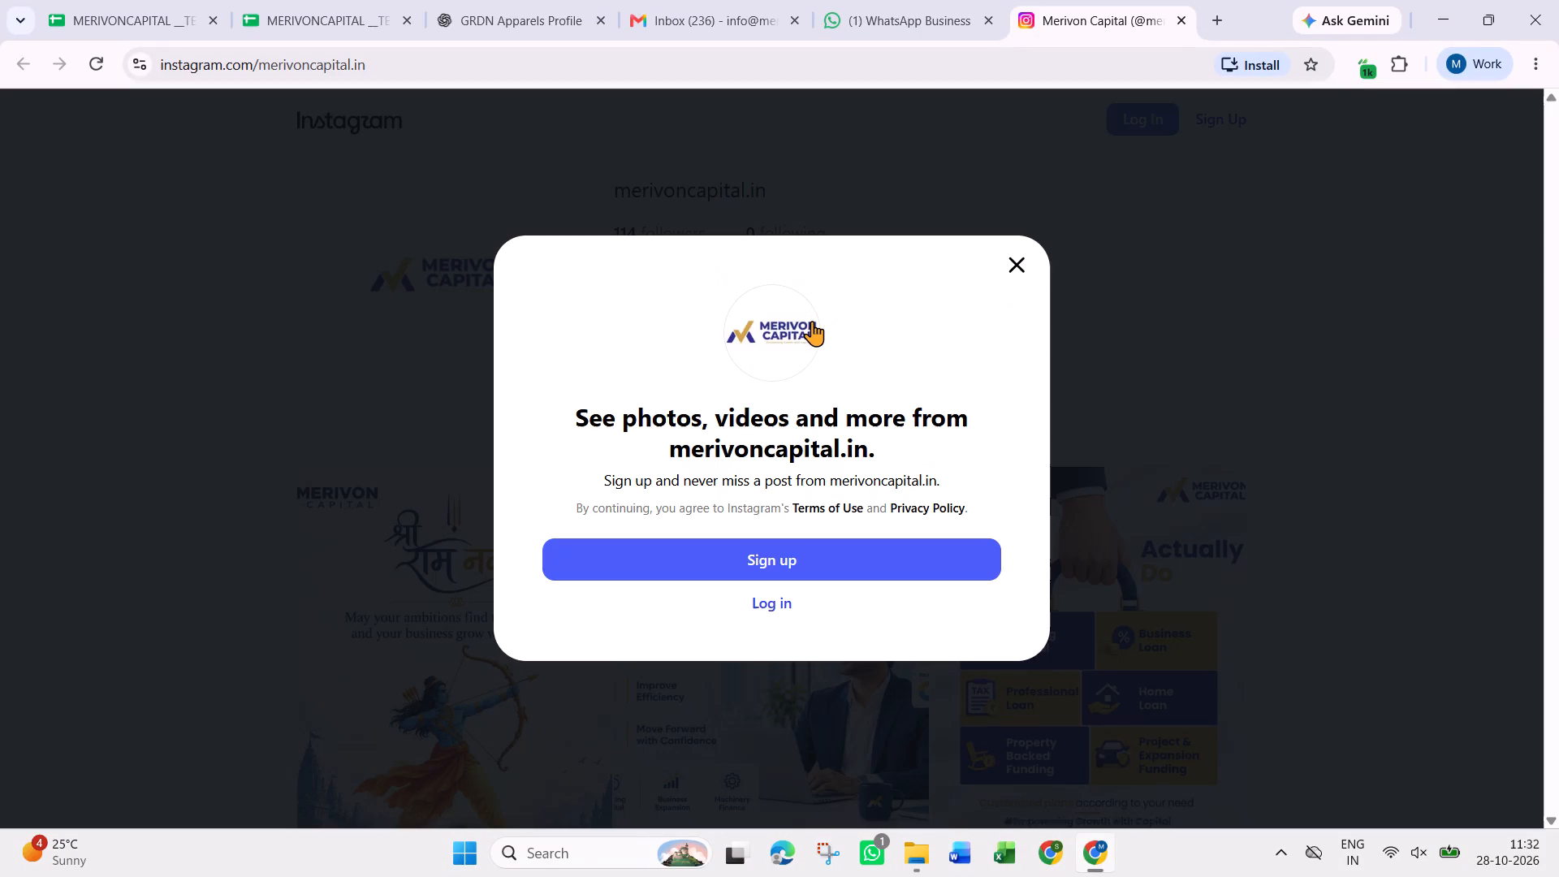
{"action": "left_click", "coordinate": [1033, 266]}
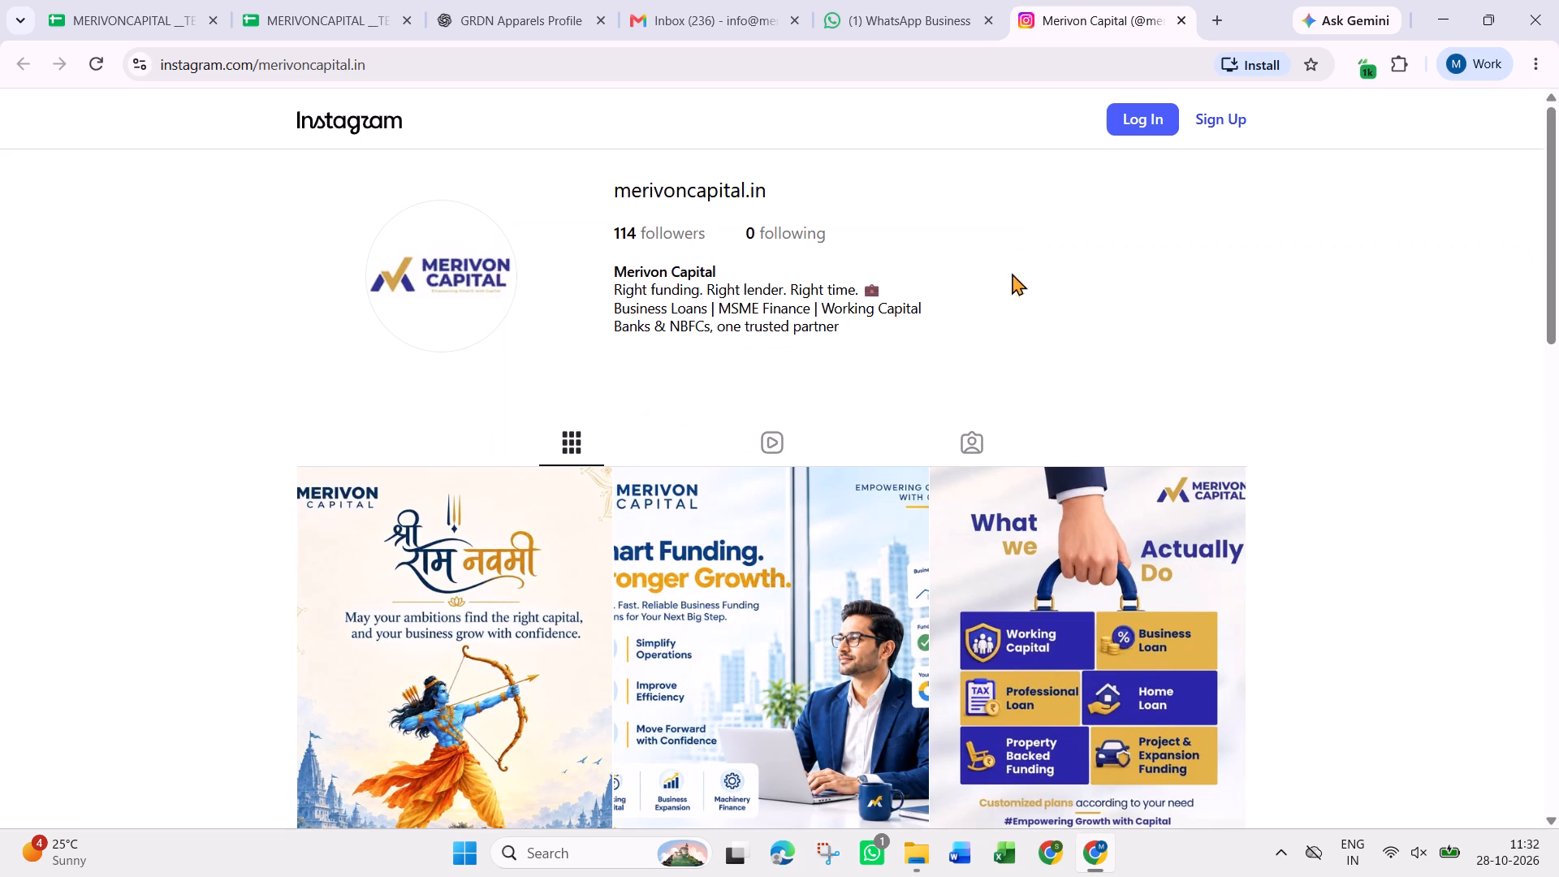
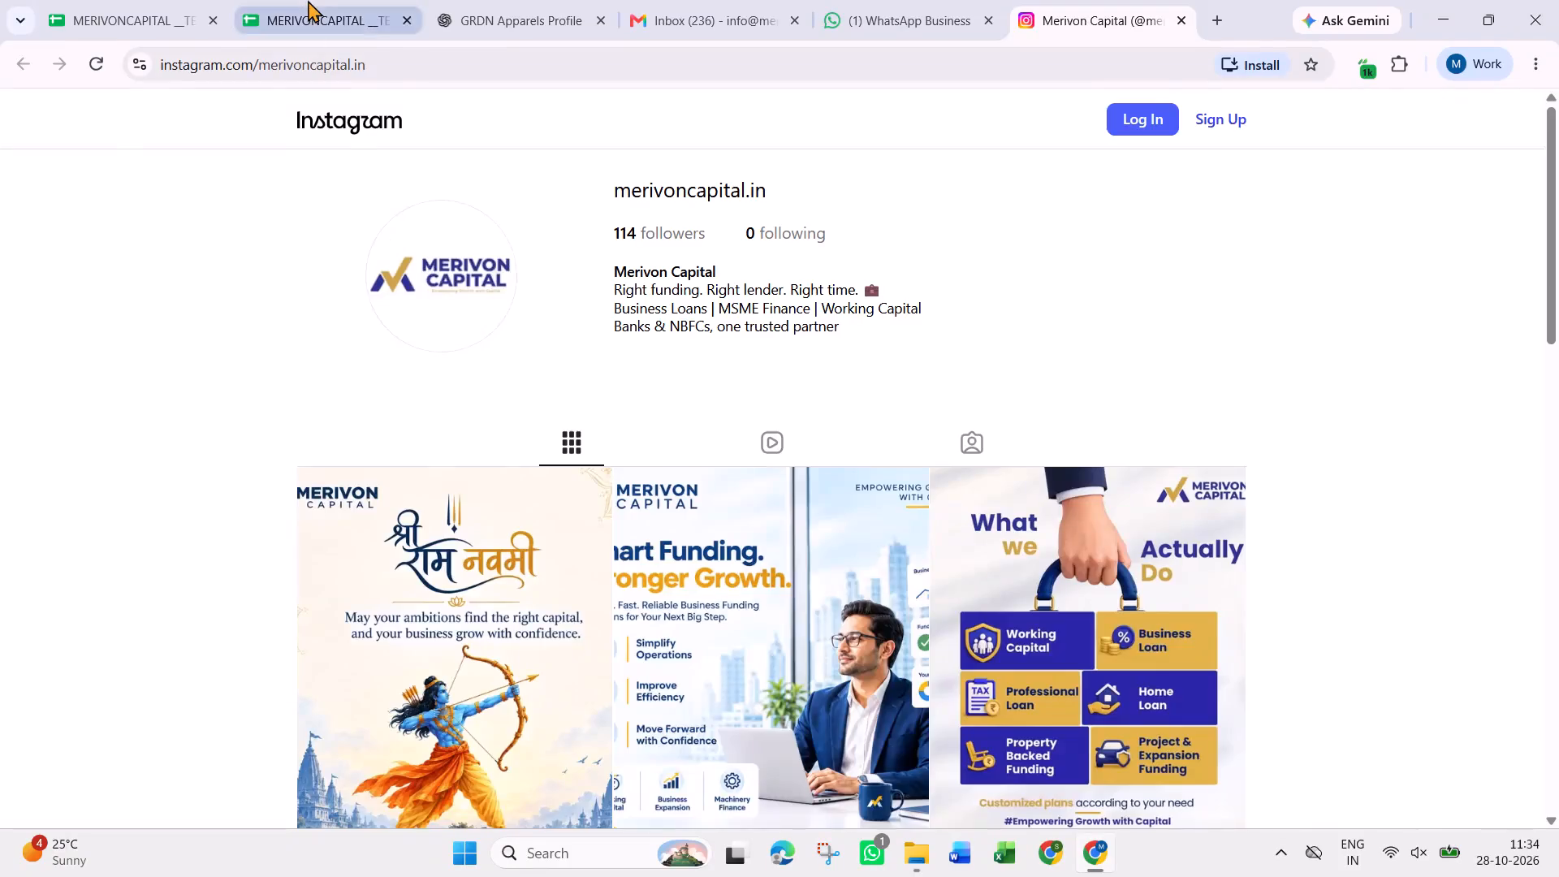
Switch from the Instagram profile back to the MERIVONCAPITAL __TELESALES spreadsheet showing the POOJA lead list.
{"action": "left_click", "coordinate": [308, 0]}
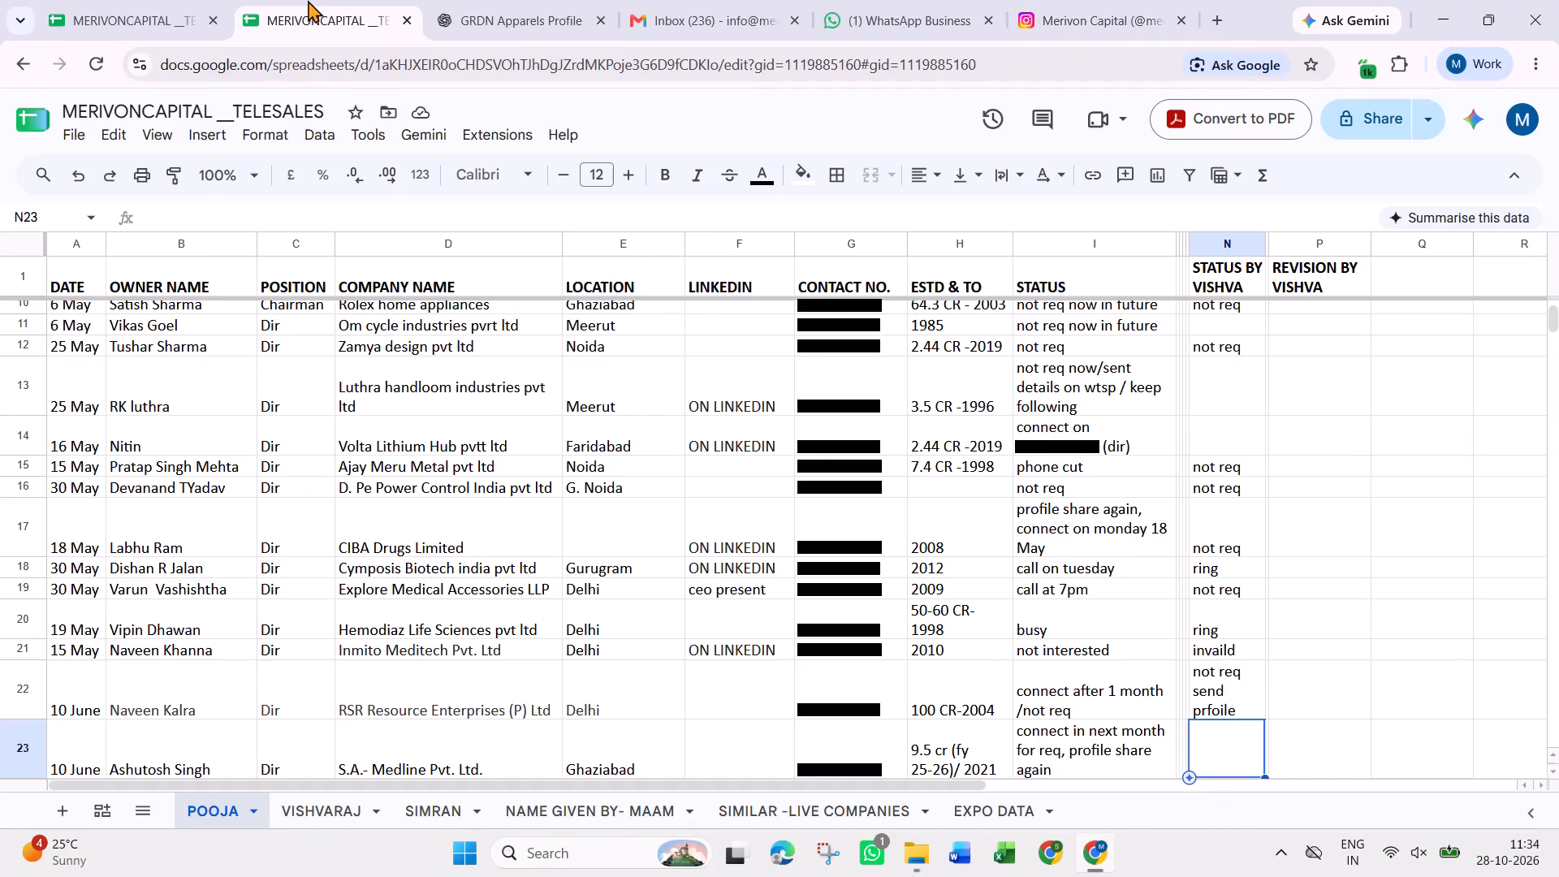
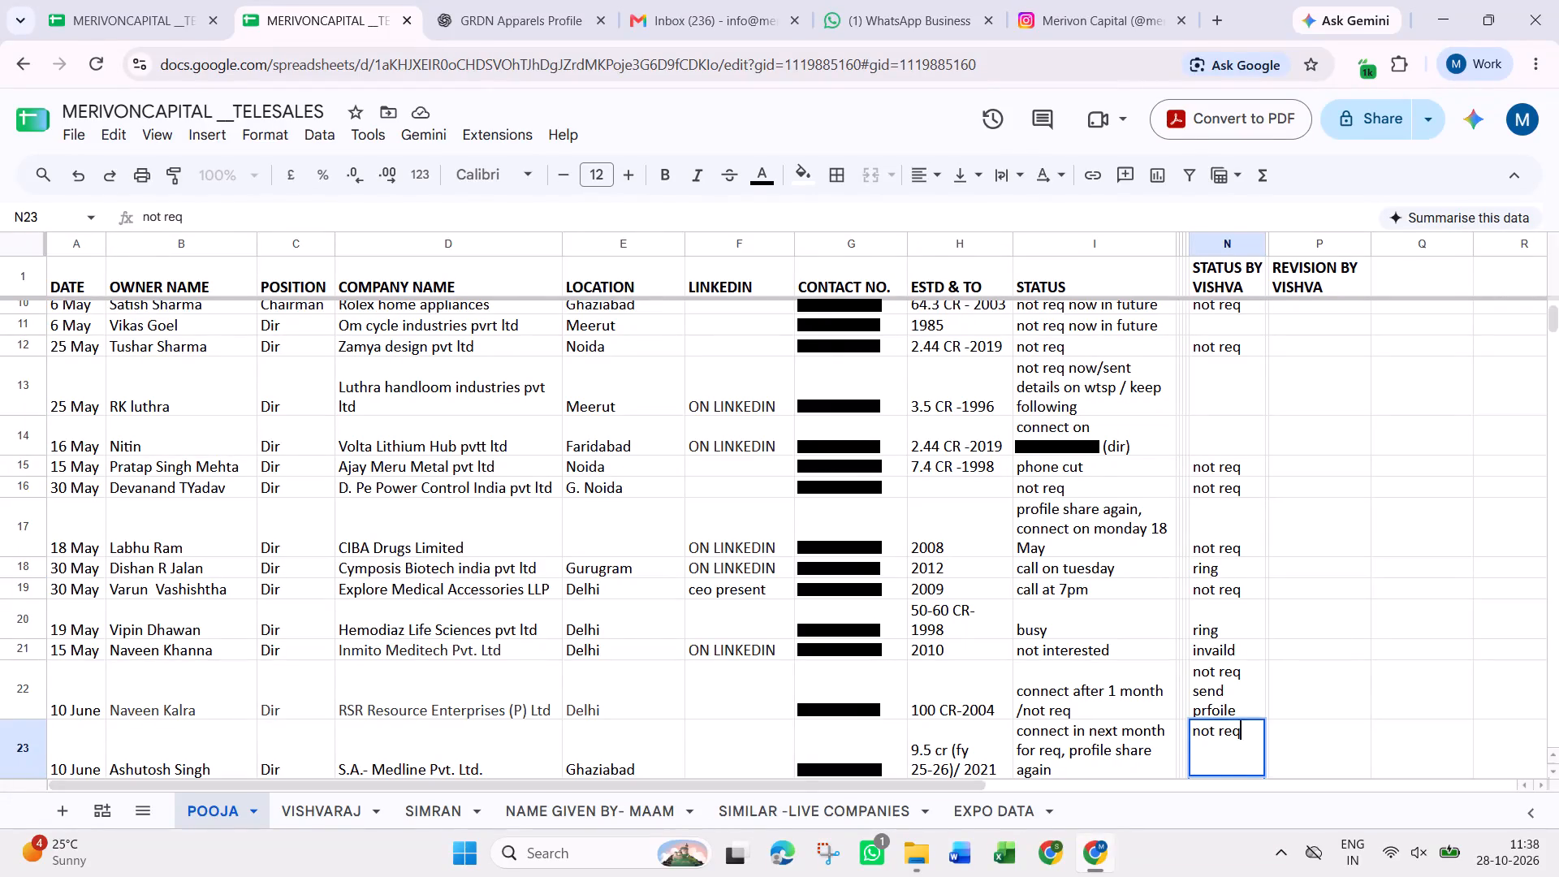
Enter "not req" as the STATUS BY VISHVA for S.A.- Medline Pvt. Ltd.
{"action": "key", "text": "Return"}
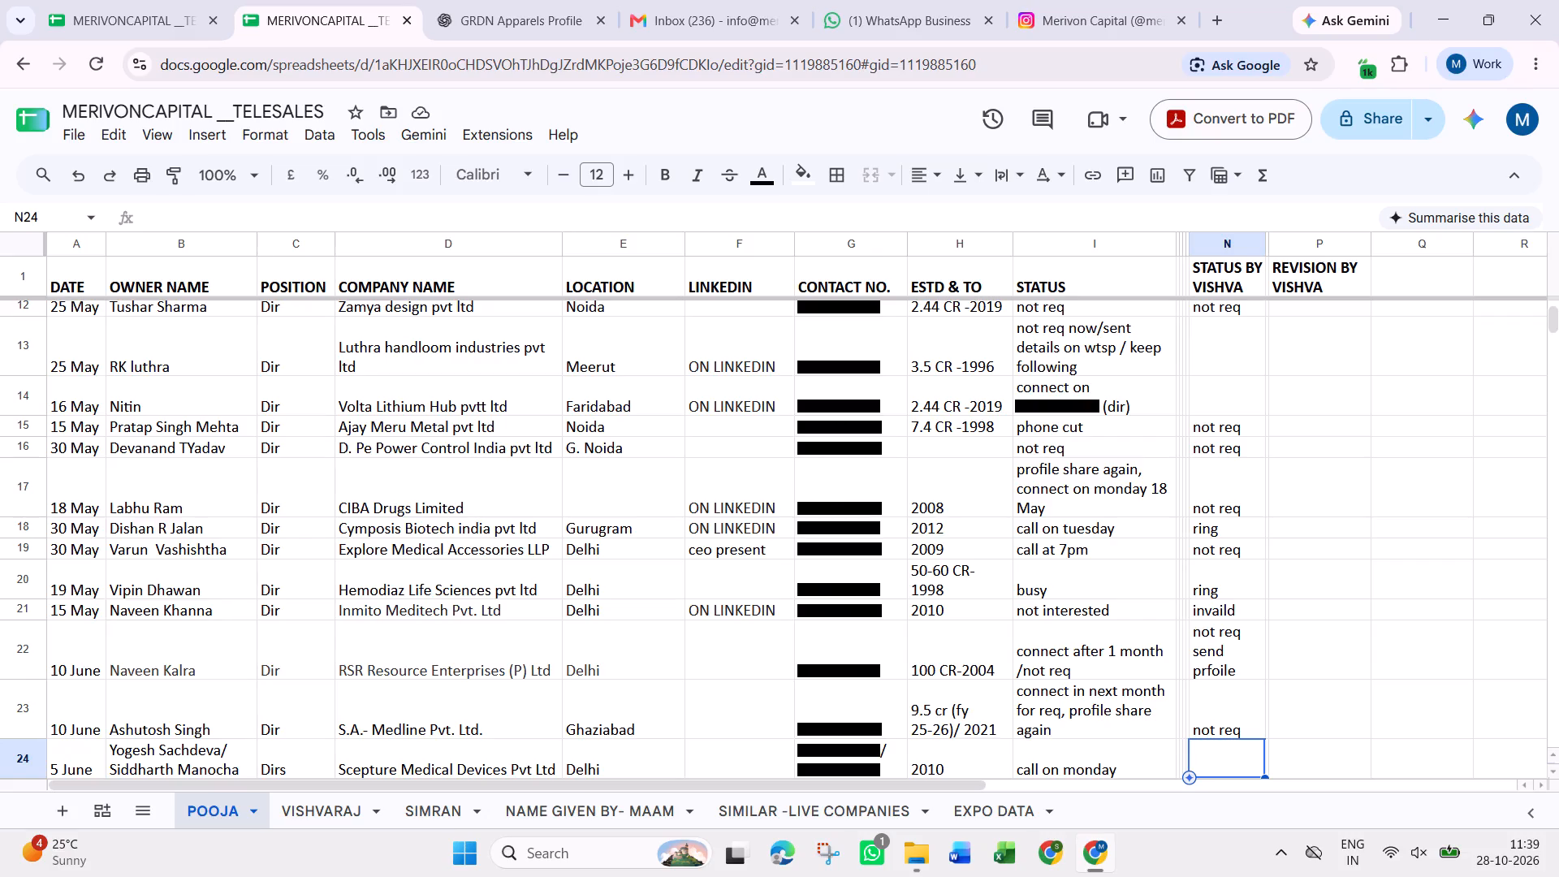
Enter "call cut" as the STATUS BY VISHVA for Scepture Medical Devices Pvt Ltd.
{"action": "type", "text": "ca"}
{"action": "type", "text": "ll cut"}
{"action": "key", "text": "Return"}
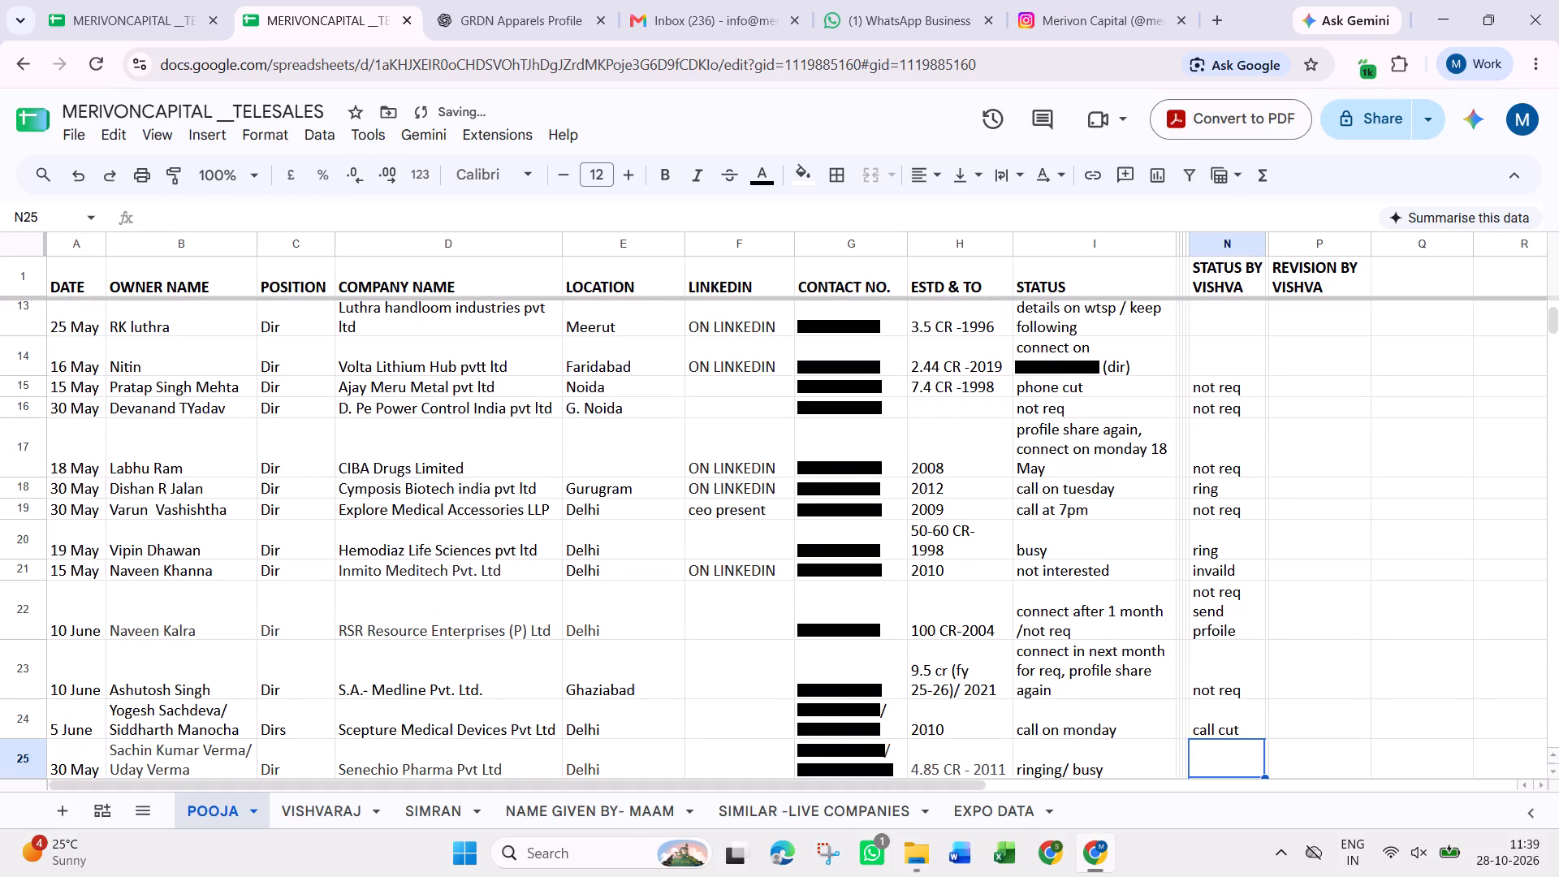